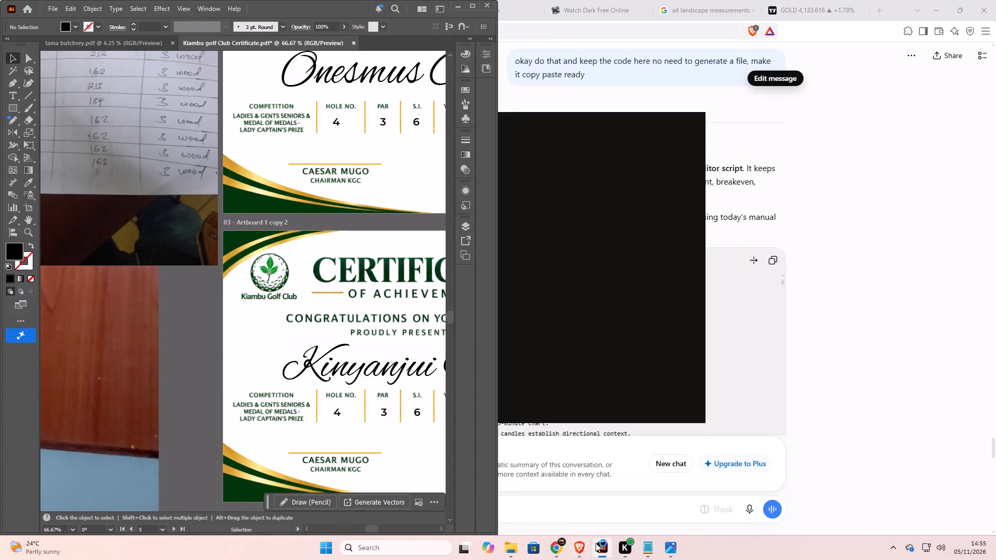
# Switch to the Photos image of the Kiambu Golf Club report and enlarge it to 90% to read the competition and yardage tables.
pyautogui.click(671, 545)
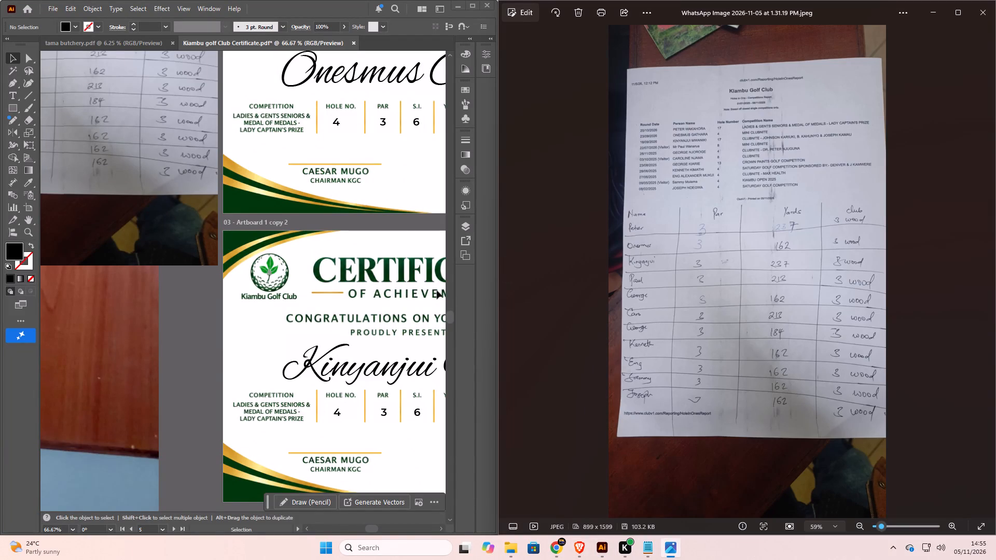
pyautogui.click(948, 521)
pyautogui.click(948, 521)
pyautogui.click(948, 521)
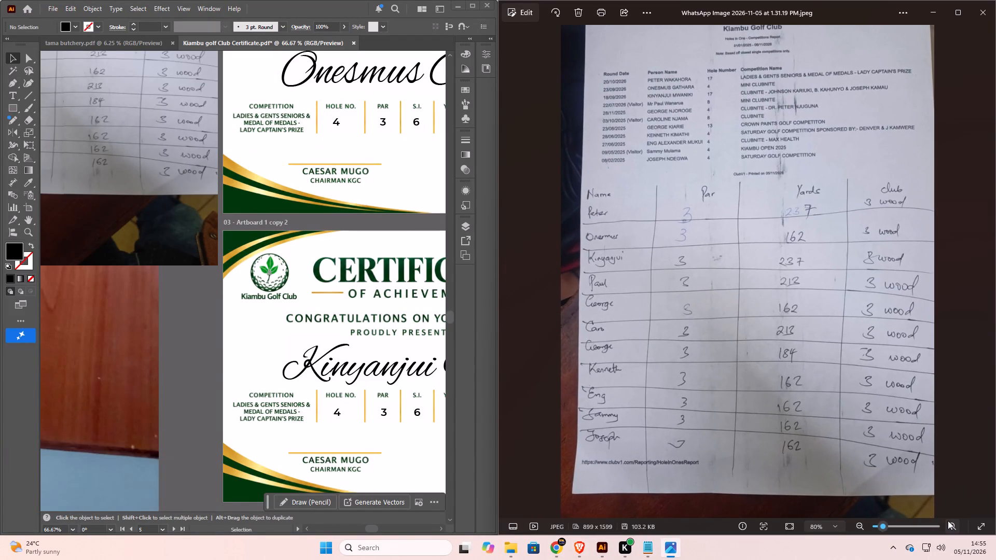
pyautogui.click(948, 521)
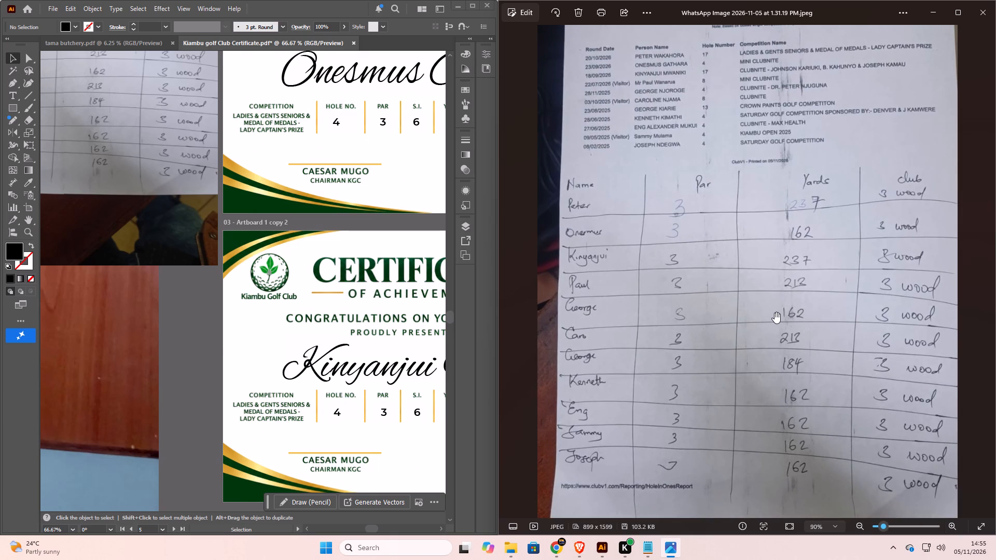
pyautogui.moveTo(774, 312); pyautogui.dragTo(760, 370, button='middle')
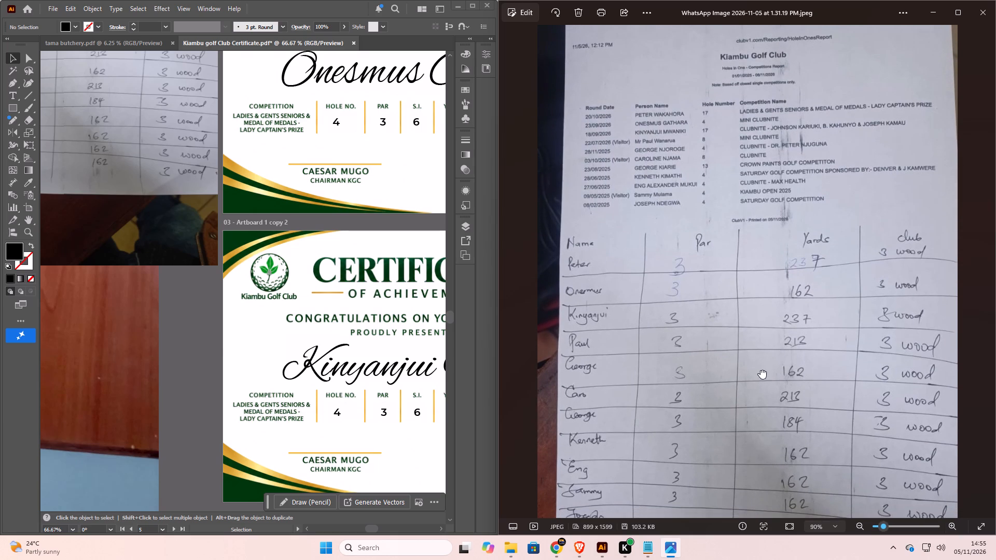
pyautogui.moveTo(760, 370); pyautogui.dragTo(750, 393, button='middle')
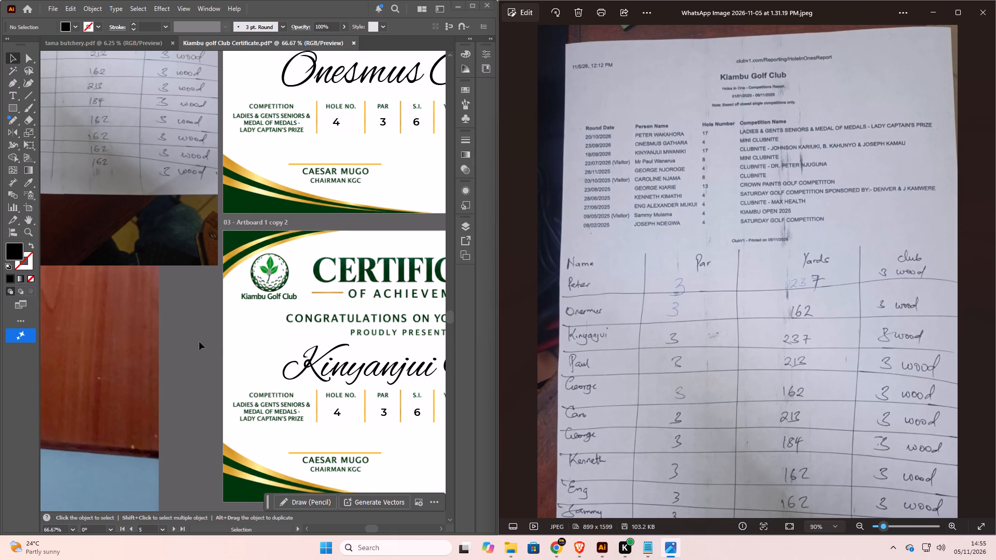
# Return to the Illustrator certificates and examine the competition, hole and yardage details on the Artboard 1 copy 2 certificate.
pyautogui.scroll(-2, 262, 349)
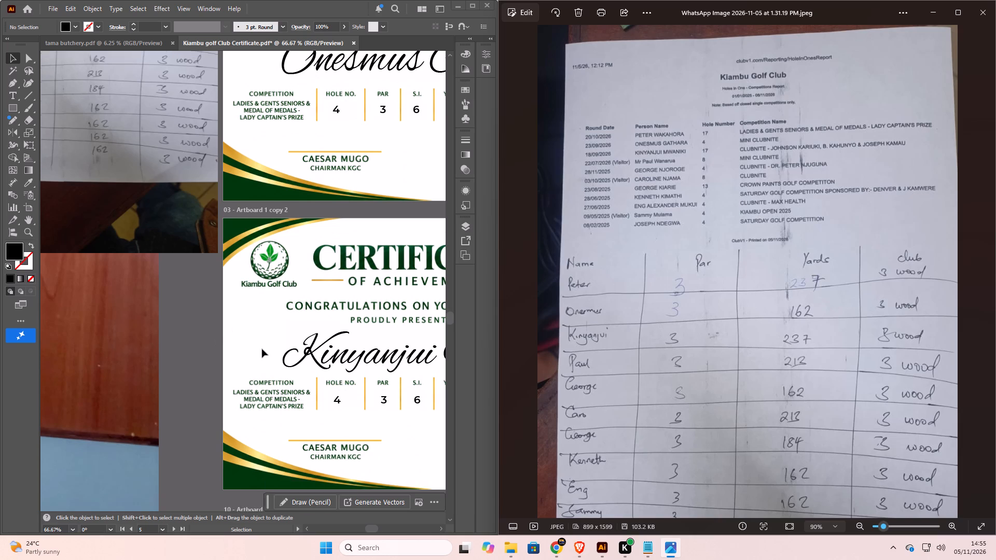
pyautogui.keyDown('alt'); pyautogui.scroll(2, 262, 349); pyautogui.keyUp('alt')
pyautogui.keyDown('alt'); pyautogui.scroll(-2, 262, 349); pyautogui.keyUp('alt')
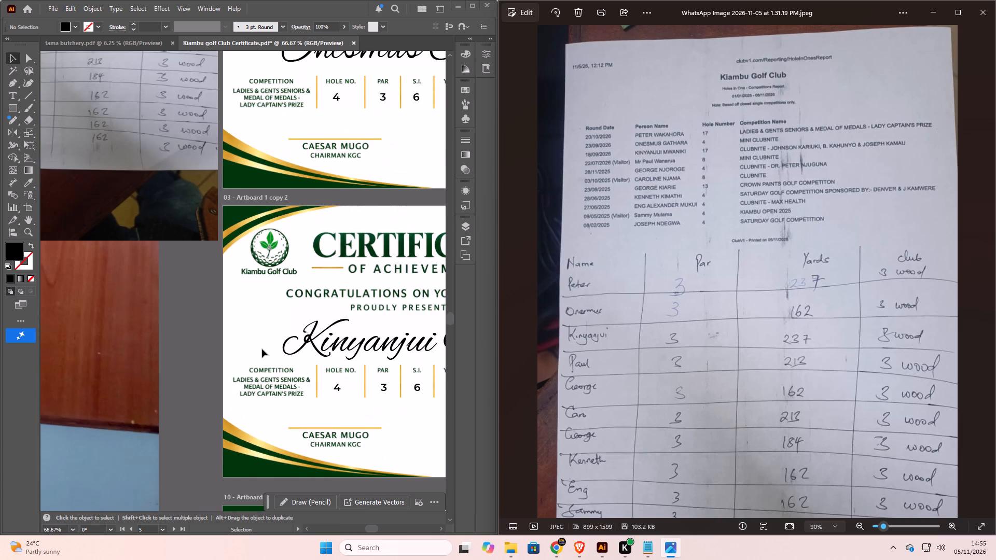
pyautogui.scroll(2, 243, 397)
pyautogui.scroll(-2, 243, 397)
pyautogui.tripleClick(437, 529)
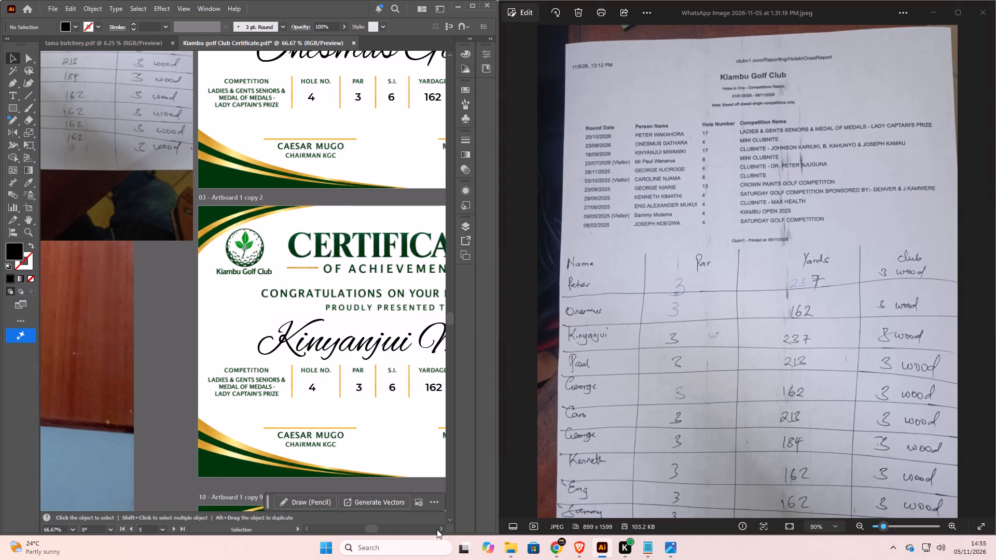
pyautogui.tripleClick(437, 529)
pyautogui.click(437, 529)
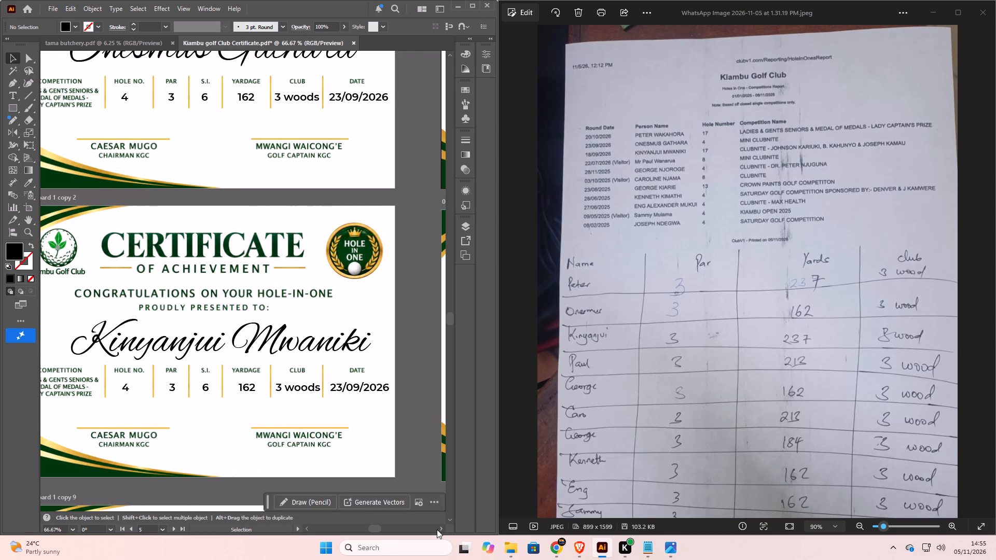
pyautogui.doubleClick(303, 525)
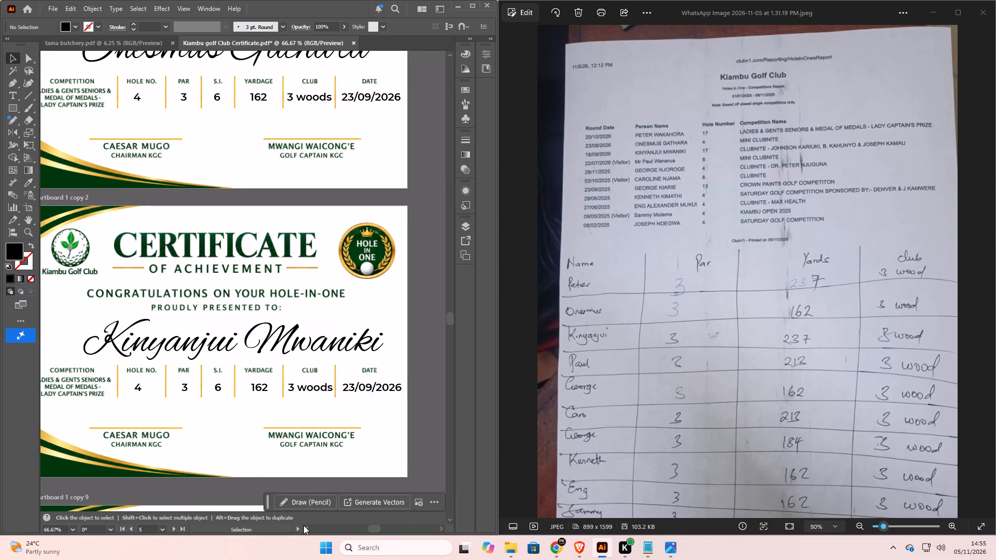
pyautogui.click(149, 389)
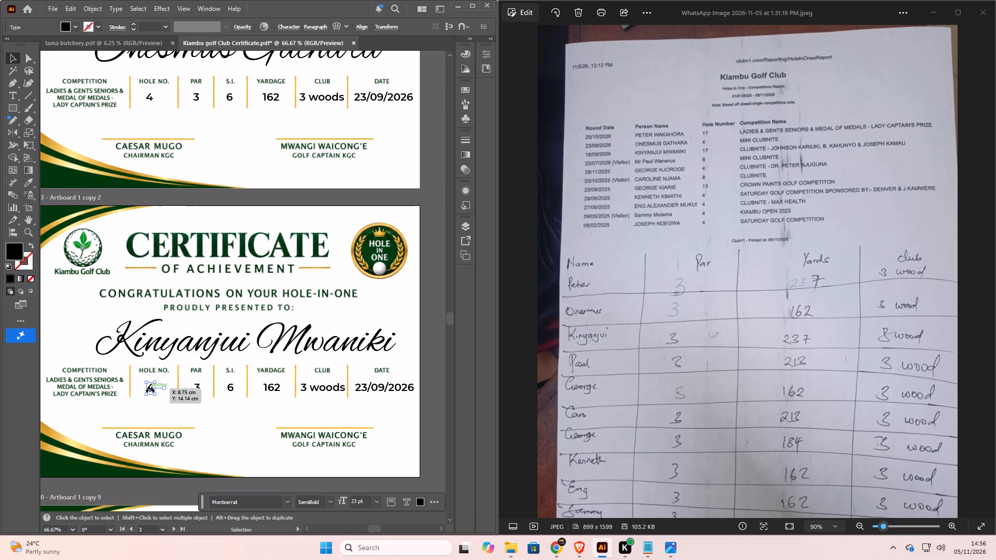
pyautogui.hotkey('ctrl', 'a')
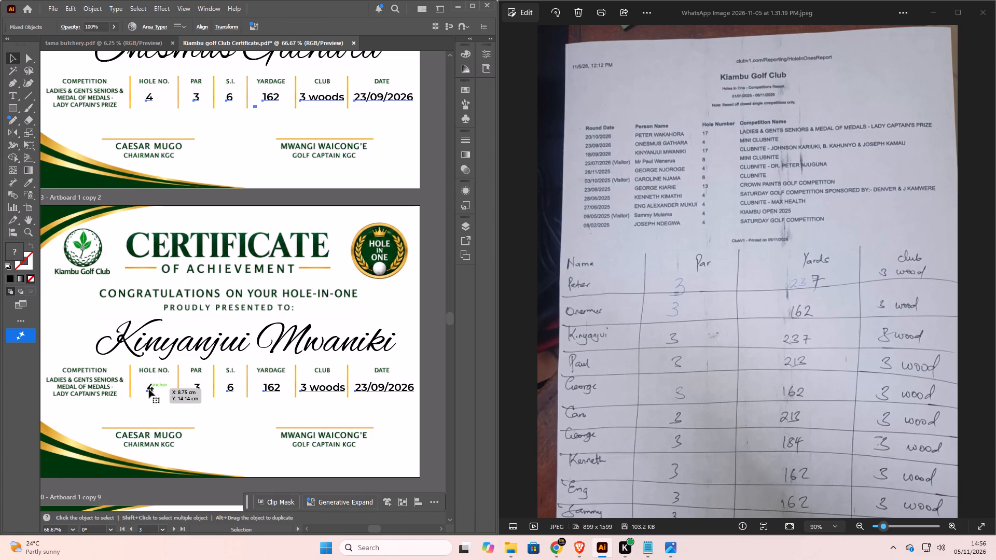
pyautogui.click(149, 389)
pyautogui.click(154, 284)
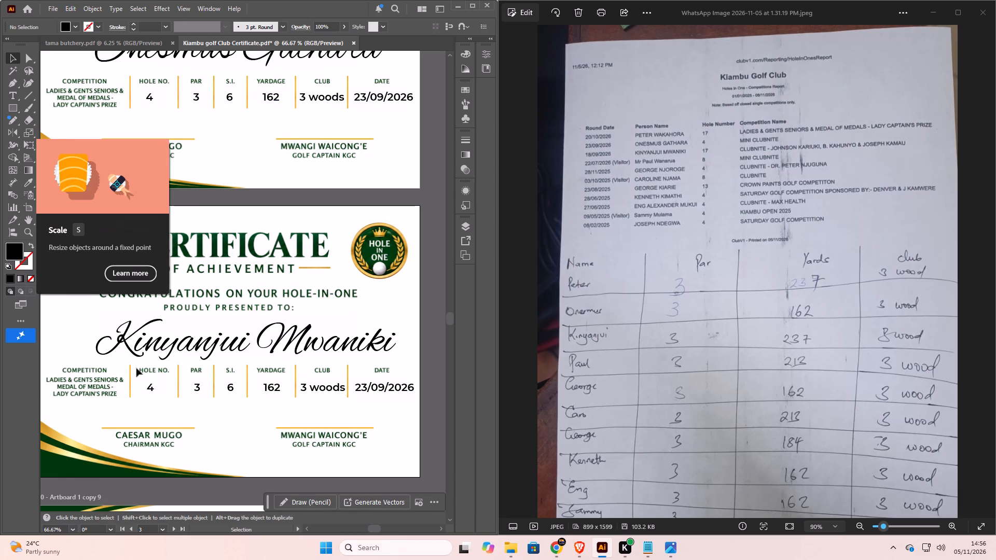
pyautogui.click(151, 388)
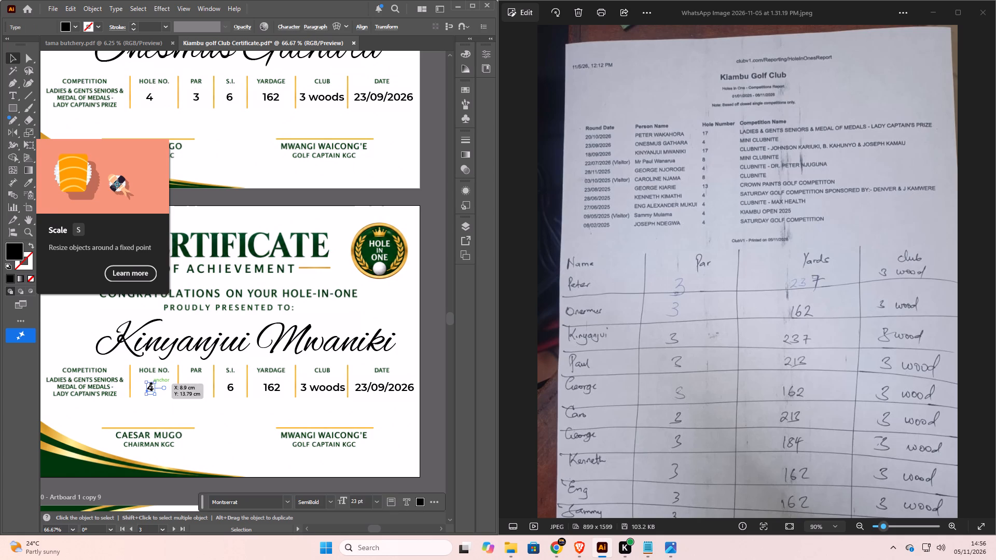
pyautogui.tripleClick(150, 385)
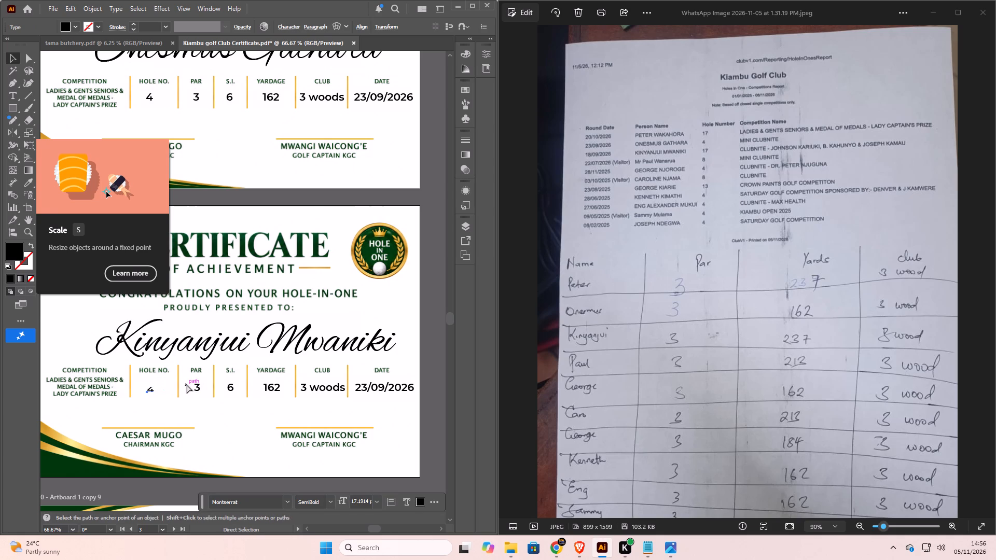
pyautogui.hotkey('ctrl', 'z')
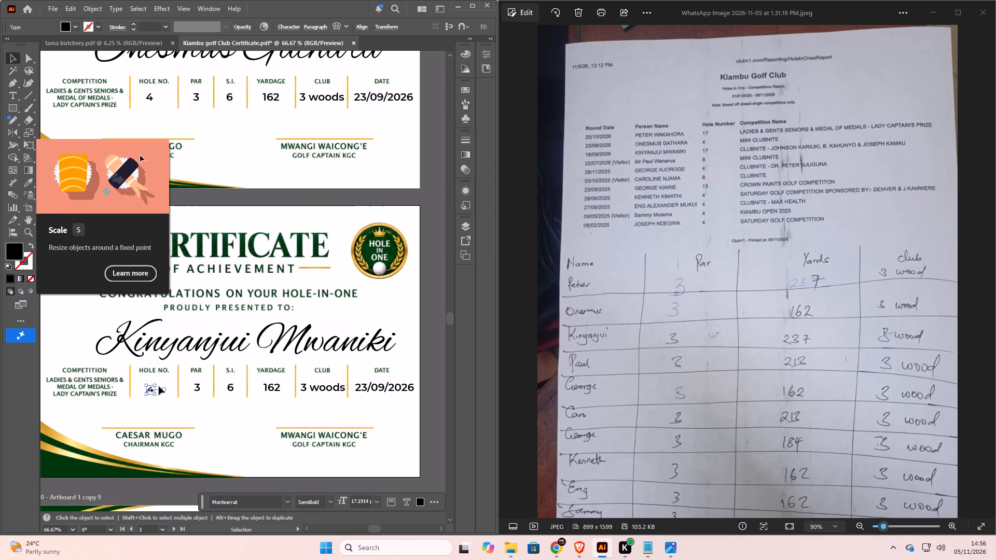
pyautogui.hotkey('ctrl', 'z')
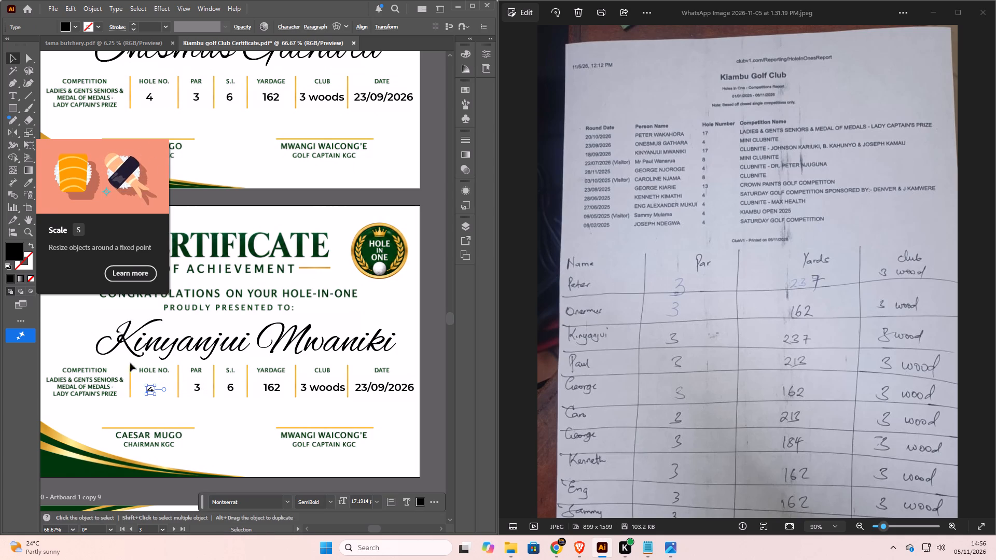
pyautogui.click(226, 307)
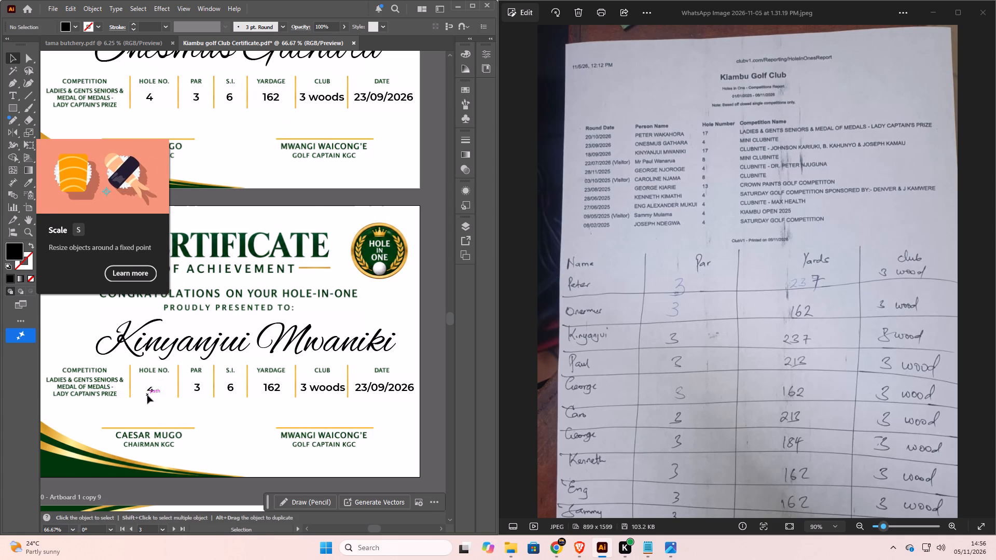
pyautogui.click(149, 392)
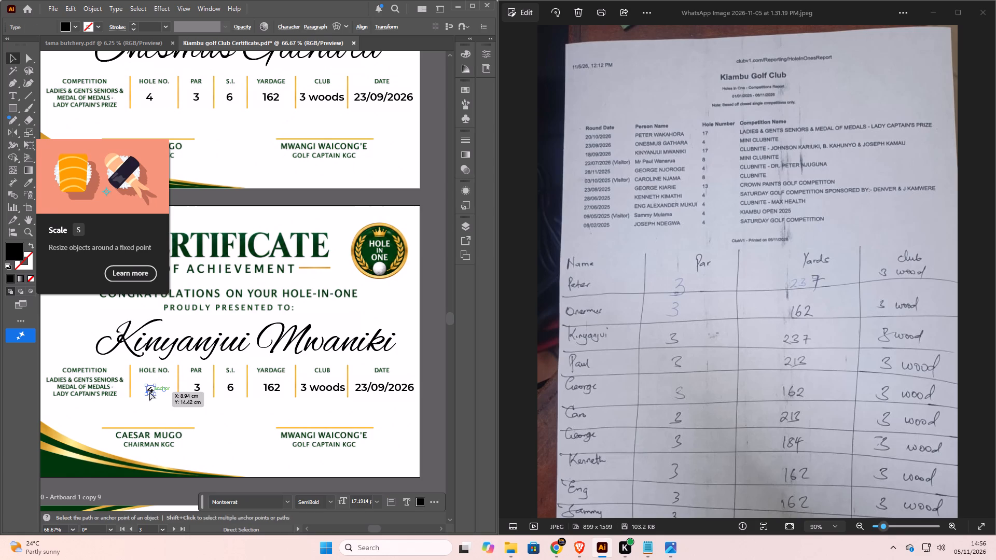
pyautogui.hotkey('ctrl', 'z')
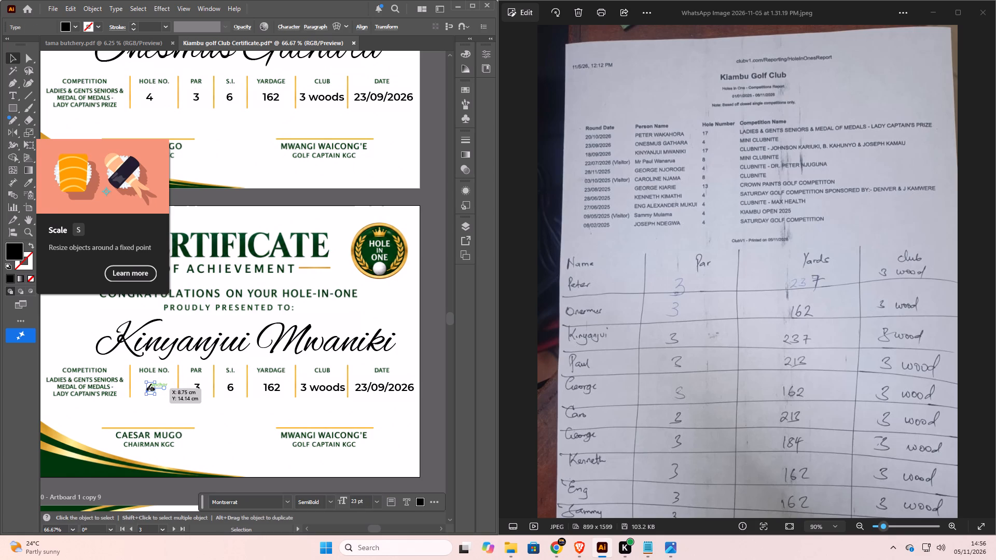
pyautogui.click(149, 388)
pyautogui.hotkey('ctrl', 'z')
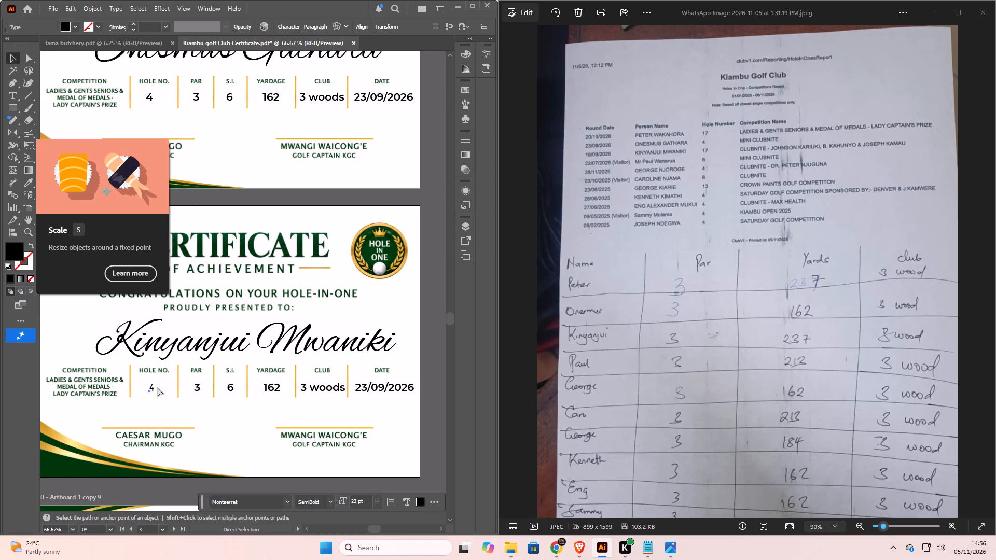
# Set the hole number to 17 and the par to 3 on the Artboard 1 copy 2 certificate.
pyautogui.hotkey('ctrl', '=')
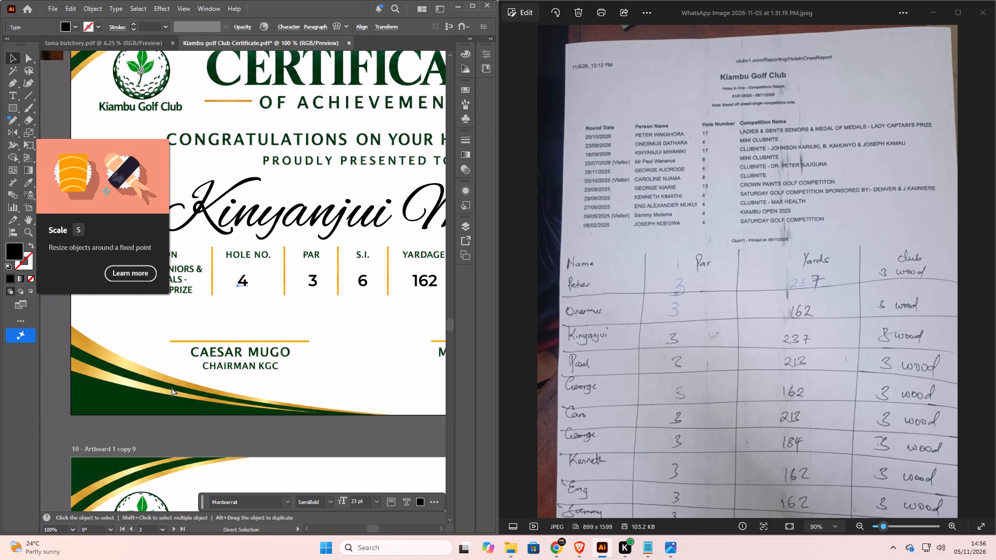
pyautogui.hotkey('ctrl', '=')
pyautogui.hotkey('ctrl', '=')
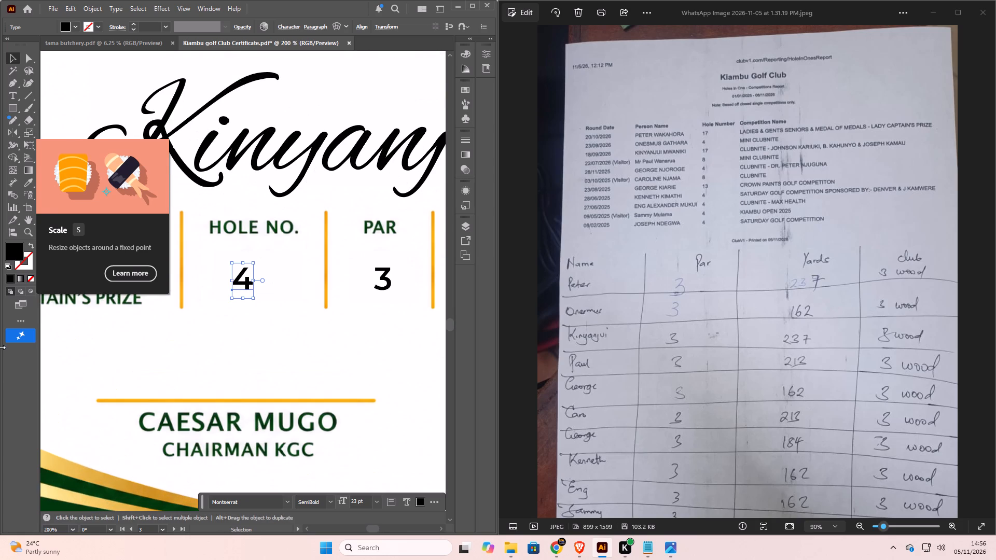
pyautogui.doubleClick(242, 277)
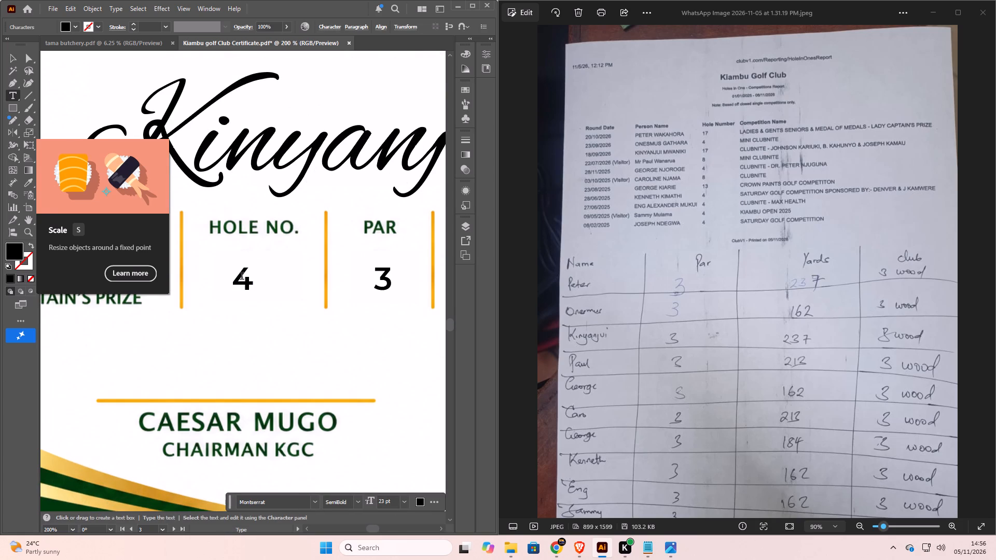
pyautogui.doubleClick(242, 277)
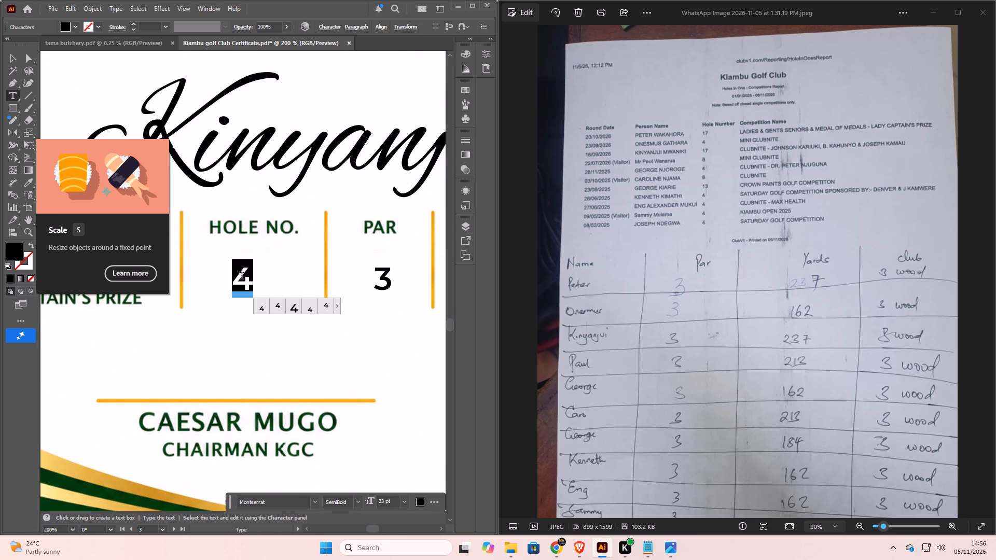
pyautogui.press('3')
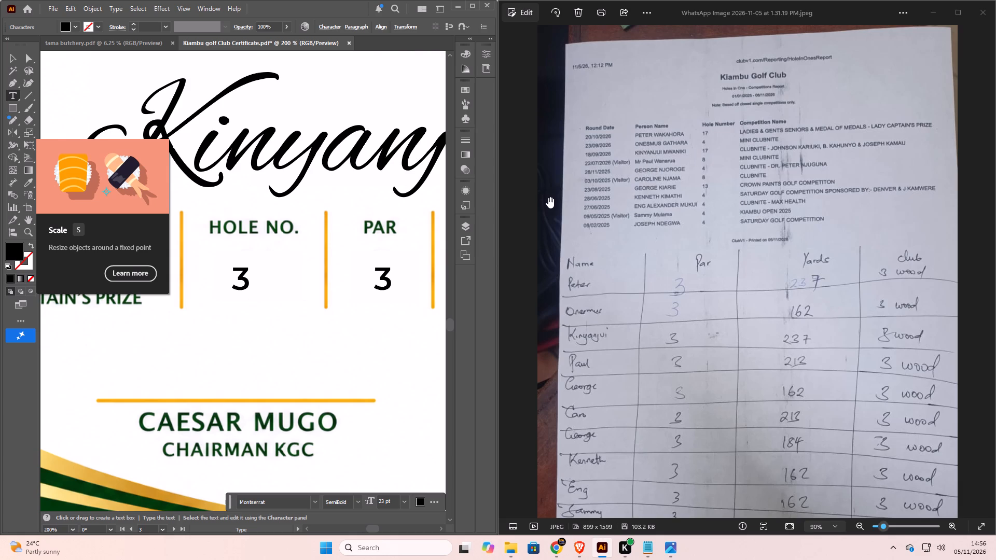
pyautogui.press('BackSpace')
pyautogui.write('17')
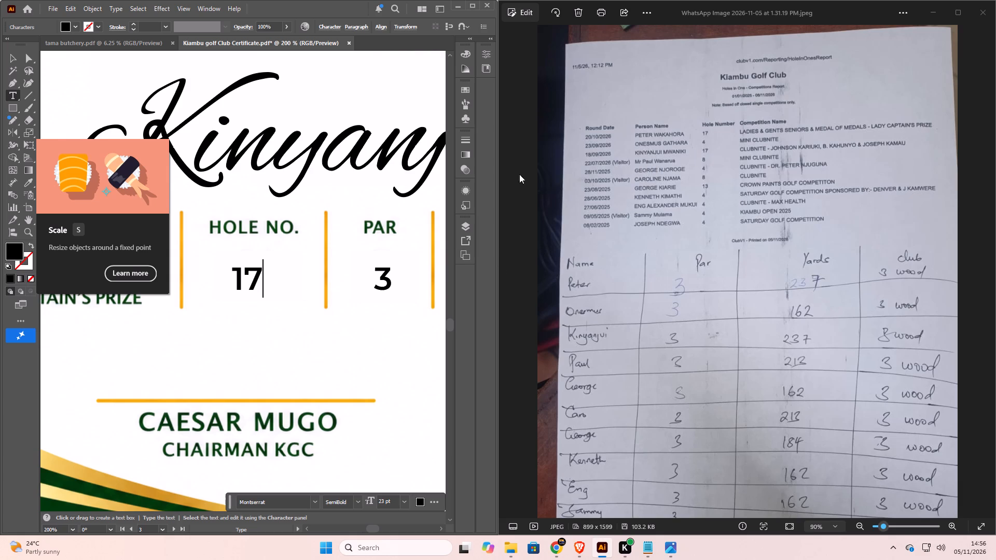
pyautogui.doubleClick(384, 272)
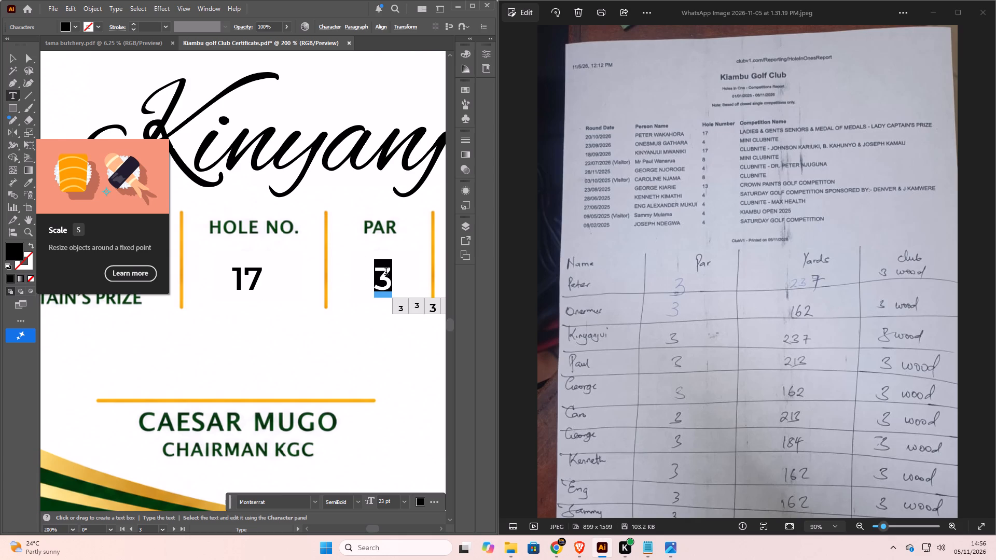
pyautogui.press('3')
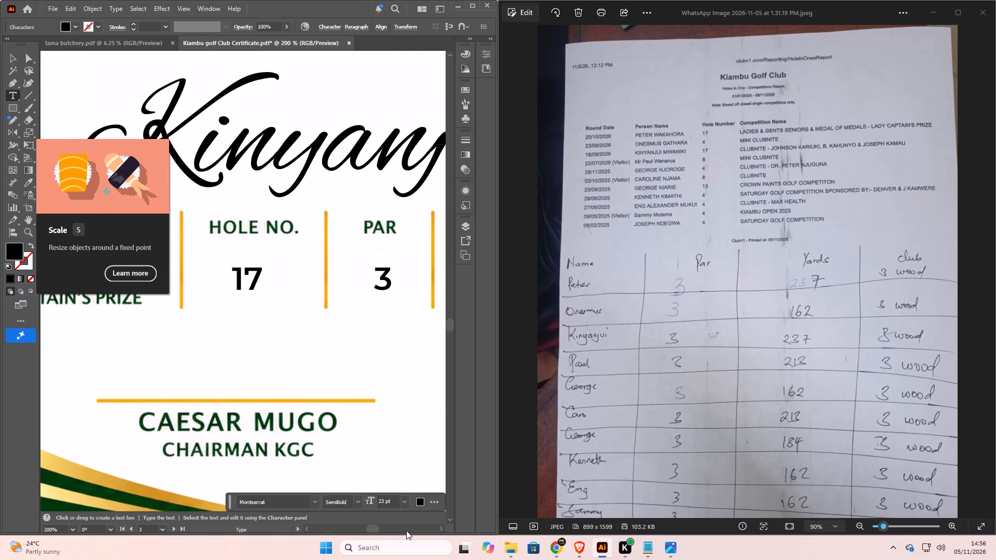
# Set the yardage to 237 on the Artboard 1 copy 2 certificate.
pyautogui.tripleClick(439, 529)
pyautogui.doubleClick(439, 529)
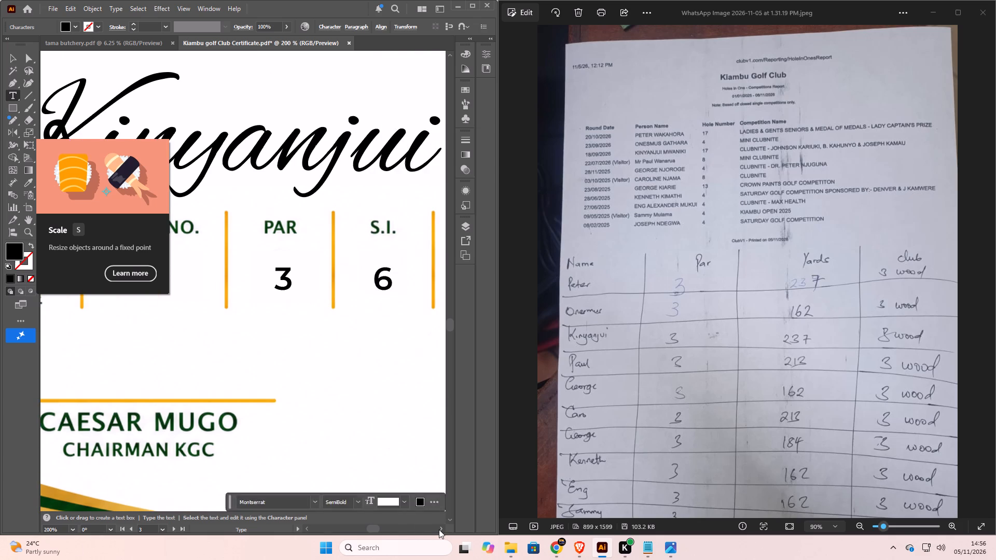
pyautogui.tripleClick(439, 529)
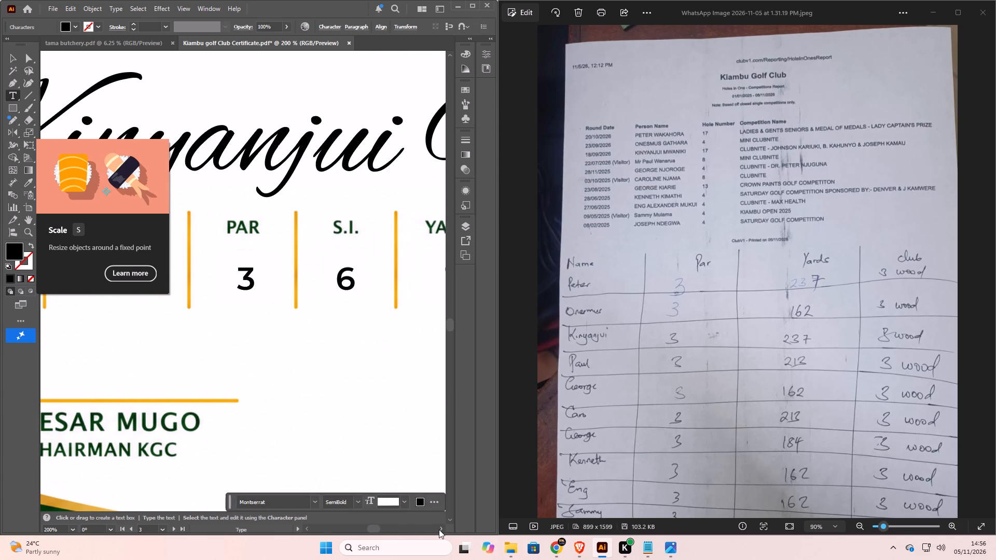
pyautogui.tripleClick(439, 529)
pyautogui.click(439, 529)
pyautogui.tripleClick(439, 529)
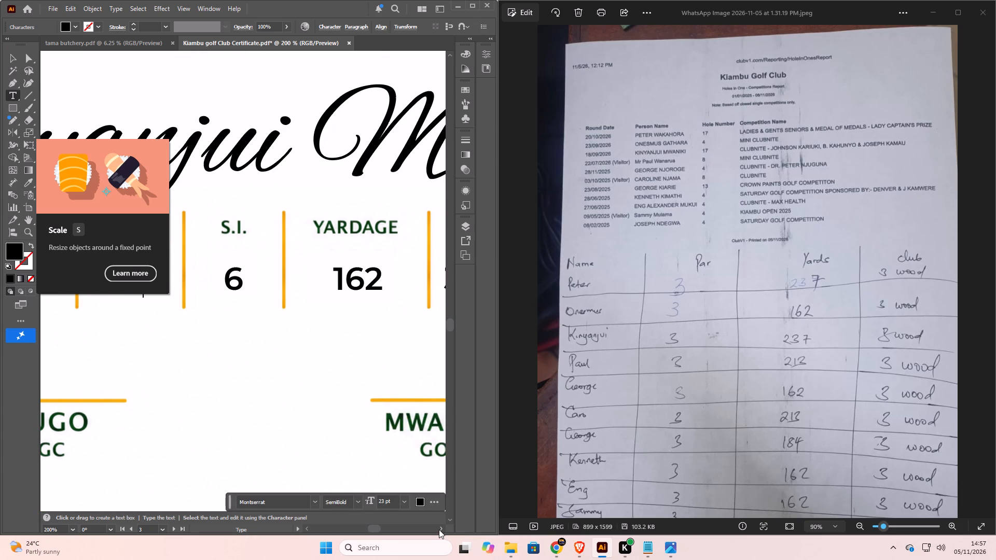
pyautogui.click(336, 283)
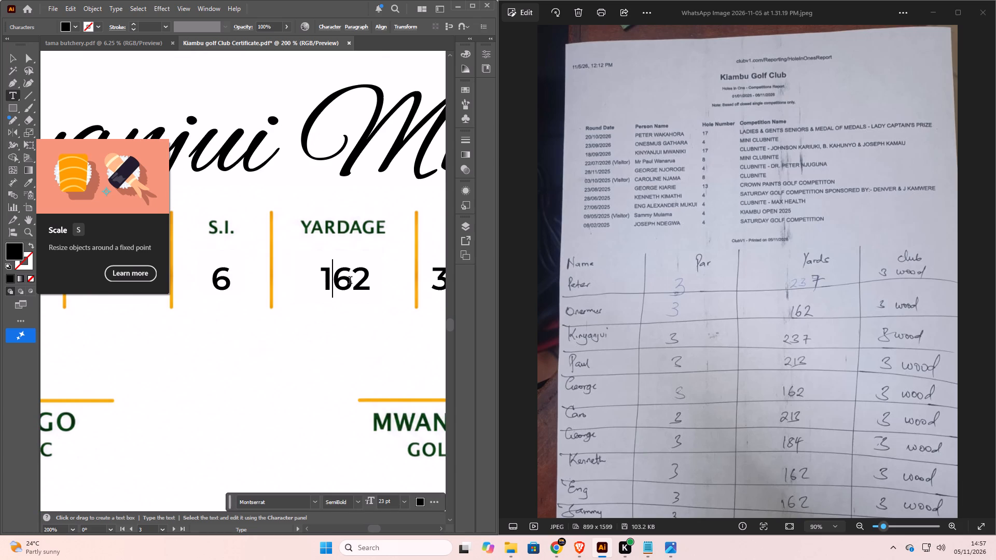
pyautogui.press('Delete')
pyautogui.press('Delete')
pyautogui.press('BackSpace')
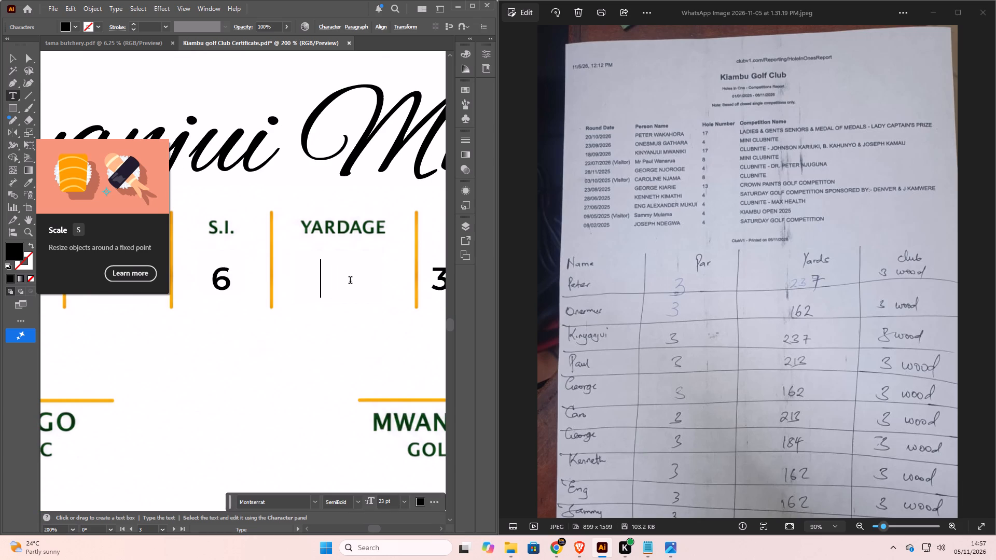
pyautogui.write('237')
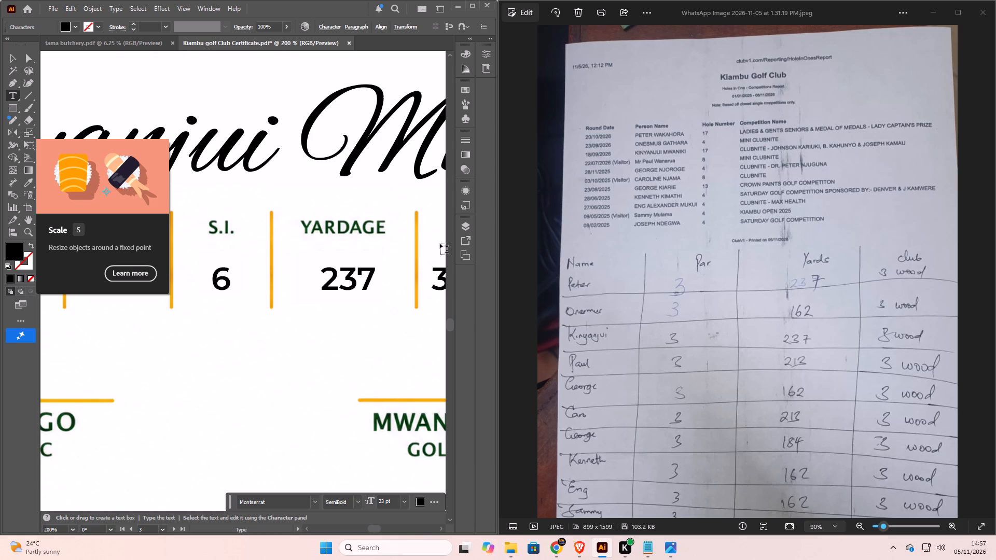
# Change the day in the Artboard 1 copy 2 certificate's date so it reads 18/09/2026.
pyautogui.click(438, 528)
pyautogui.tripleClick(442, 528)
pyautogui.click(442, 528)
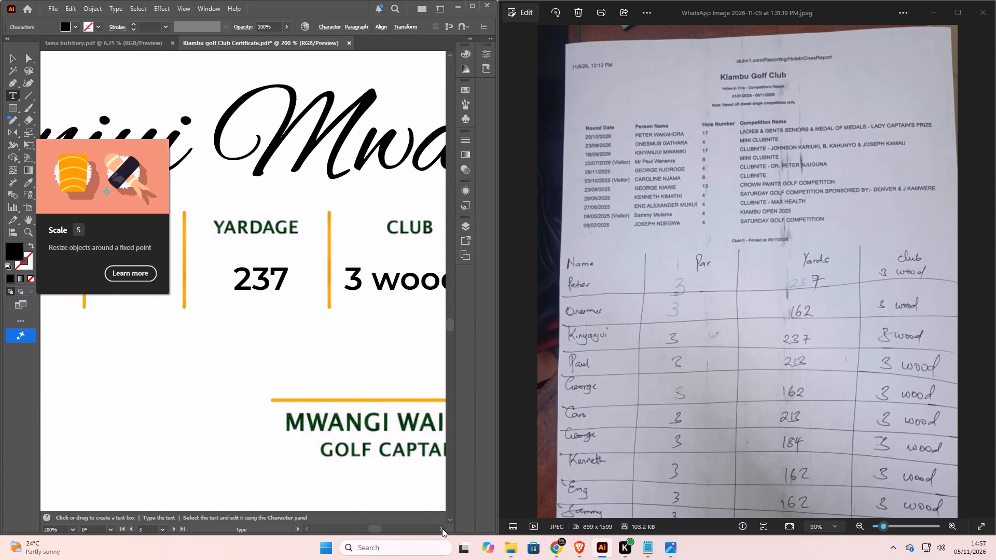
pyautogui.tripleClick(442, 528)
pyautogui.tripleClick(442, 528)
pyautogui.tripleClick(442, 528)
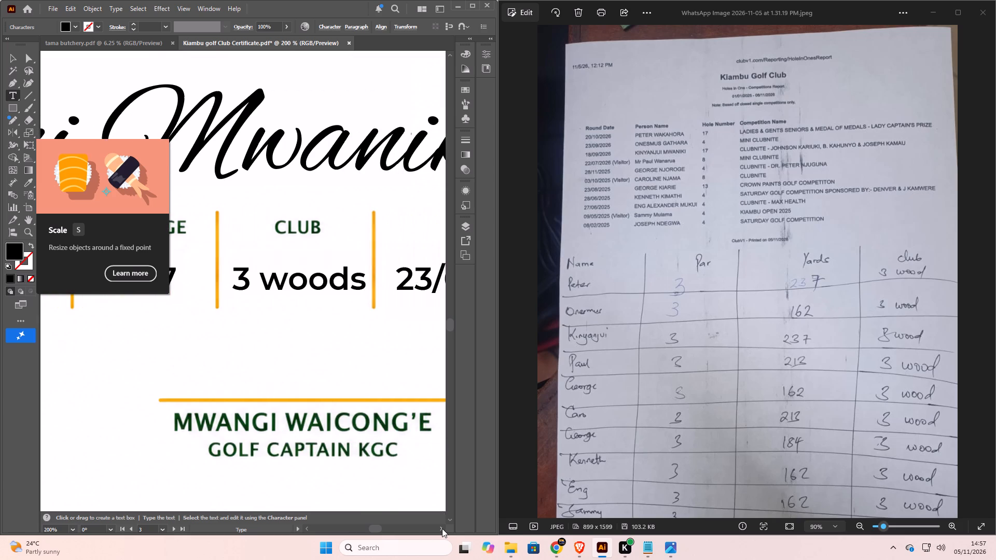
pyautogui.tripleClick(442, 528)
pyautogui.tripleClick(442, 528)
pyautogui.tripleClick(442, 528)
pyautogui.tripleClick(442, 528)
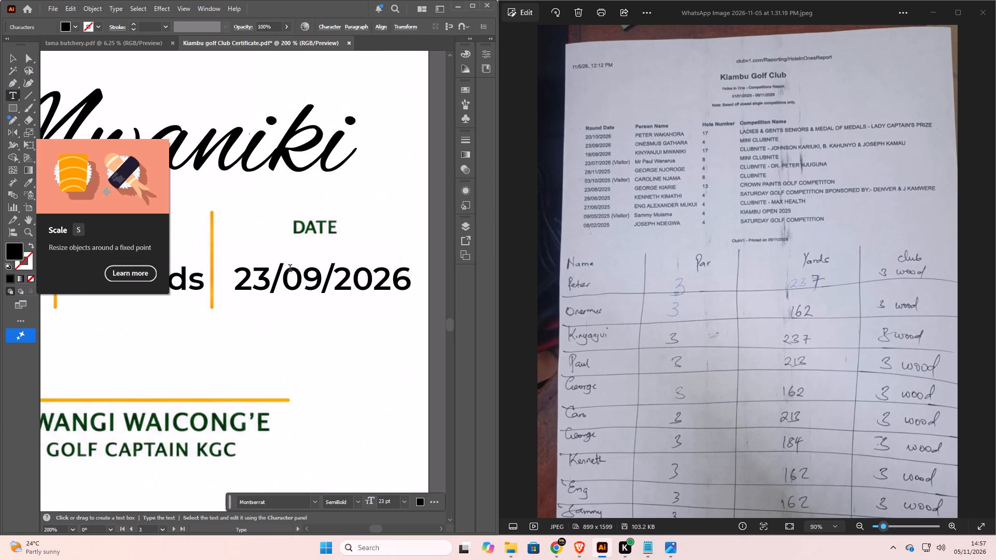
pyautogui.click(270, 272)
pyautogui.click(270, 281)
pyautogui.press('BackSpace')
pyautogui.press('BackSpace')
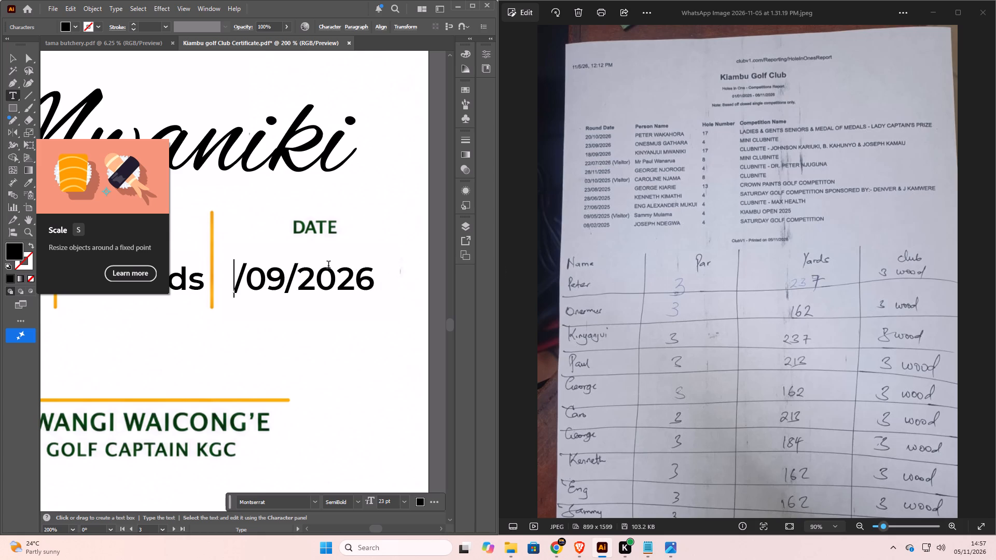
pyautogui.write('18')
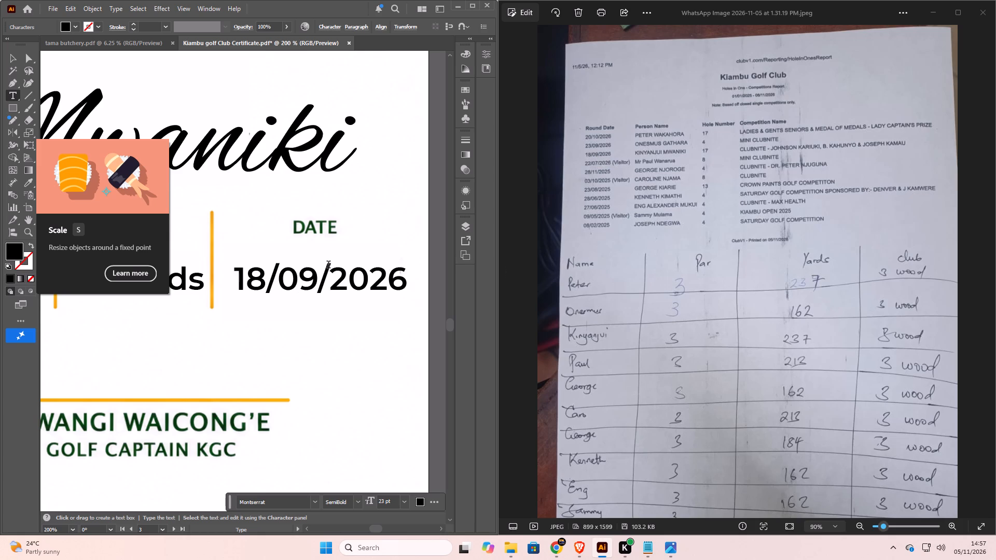
pyautogui.hotkey('ctrl', '-')
pyautogui.hotkey('ctrl', '-')
pyautogui.hotkey('ctrl', '-')
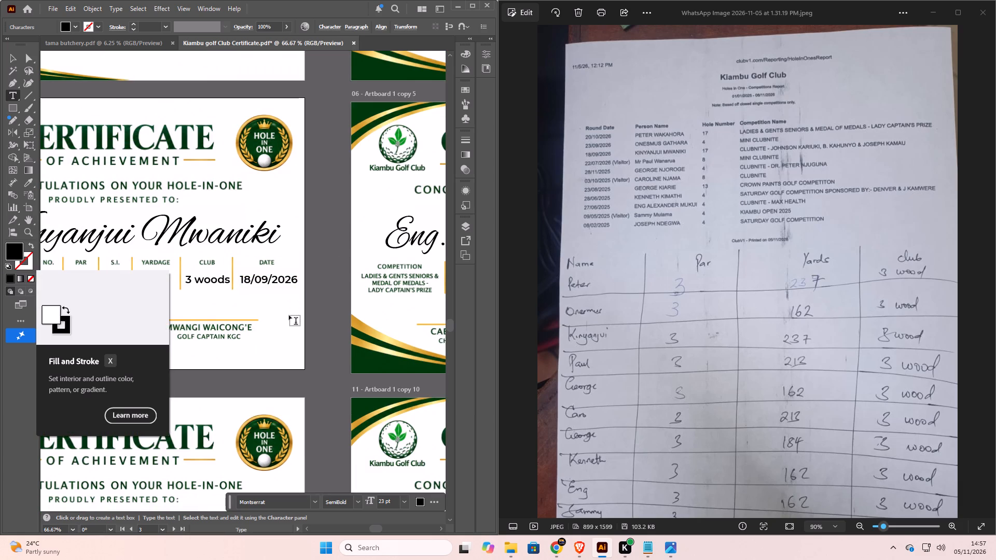
# Duplicate the hole, par, S.I., yardage, club and date values from Artboard 1 copy 2 into the matching columns on Artboard 1 copy 9.
pyautogui.press('v')
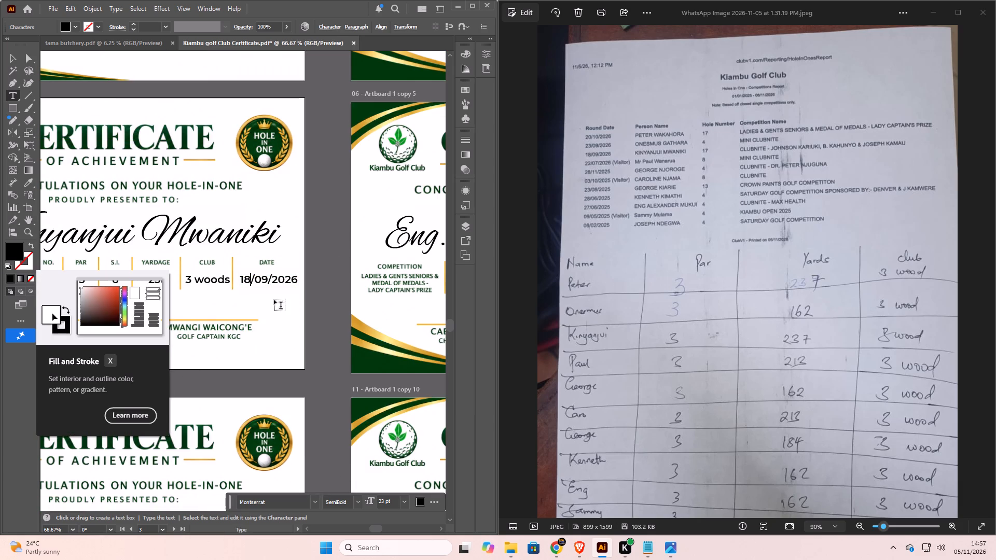
pyautogui.press('BackSpace')
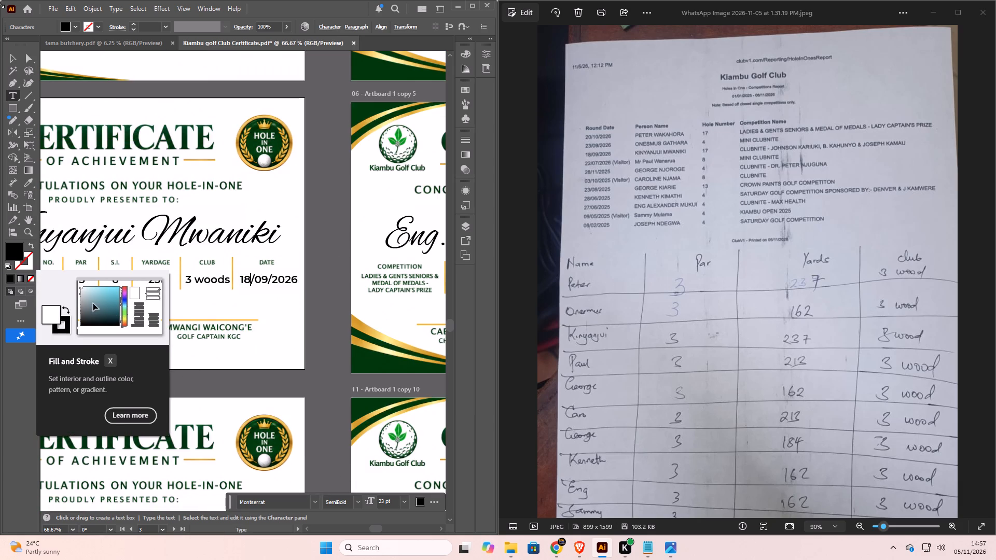
pyautogui.click(7, 55)
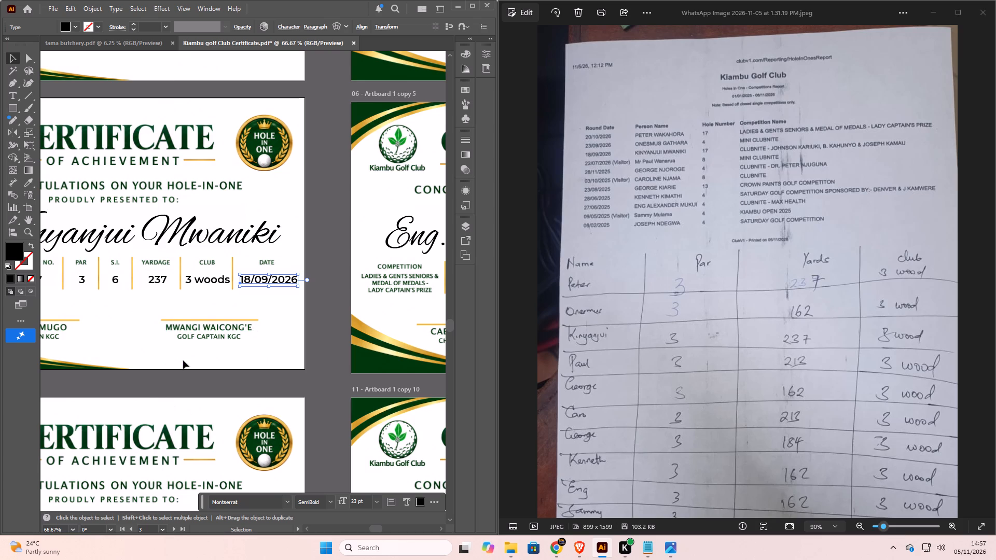
pyautogui.keyDown('ctrl'); pyautogui.scroll(7, 183, 360); pyautogui.keyUp('ctrl')
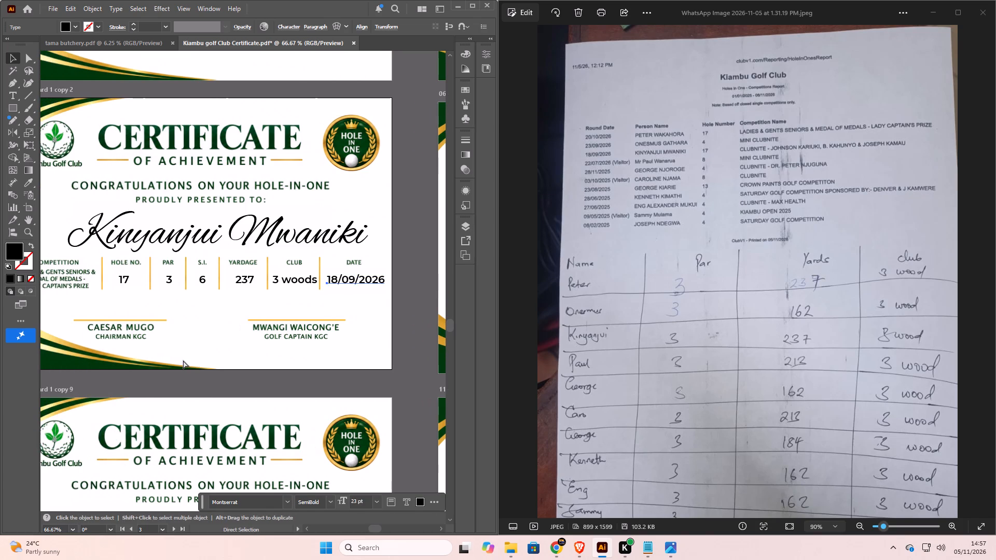
pyautogui.keyDown('ctrl'); pyautogui.scroll(4, 183, 360); pyautogui.keyUp('ctrl')
pyautogui.scroll(-5, 183, 360)
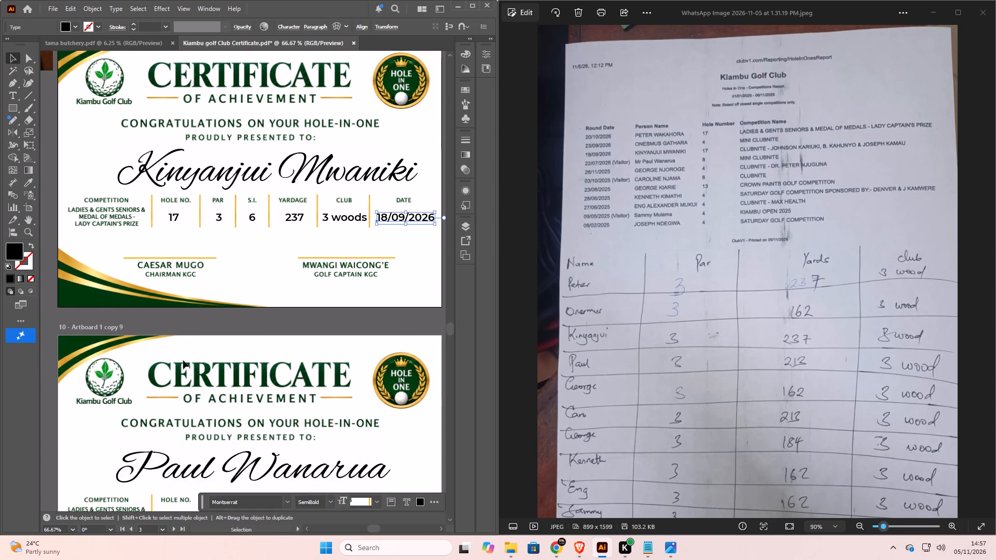
pyautogui.scroll(-14, 183, 360)
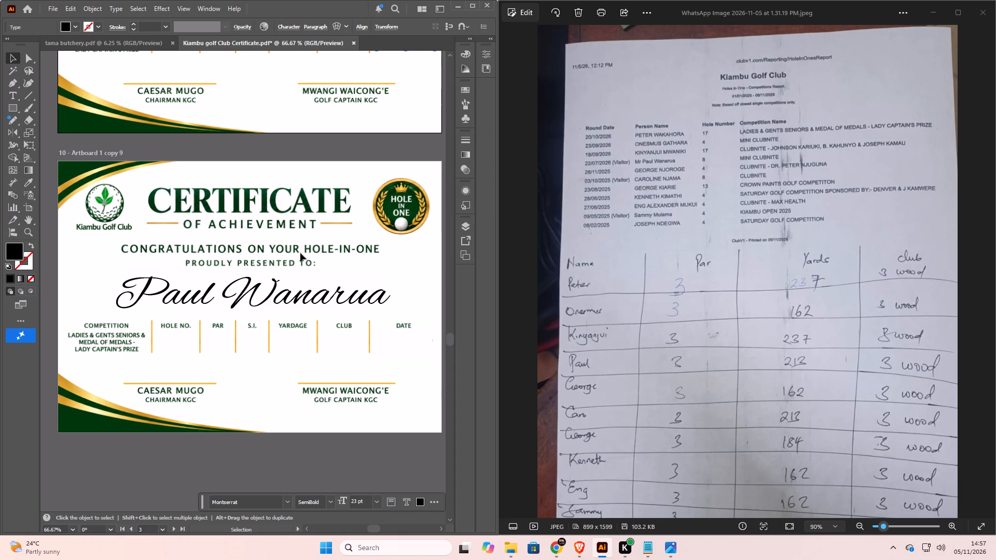
pyautogui.scroll(6, 300, 256)
pyautogui.scroll(1, 262, 236)
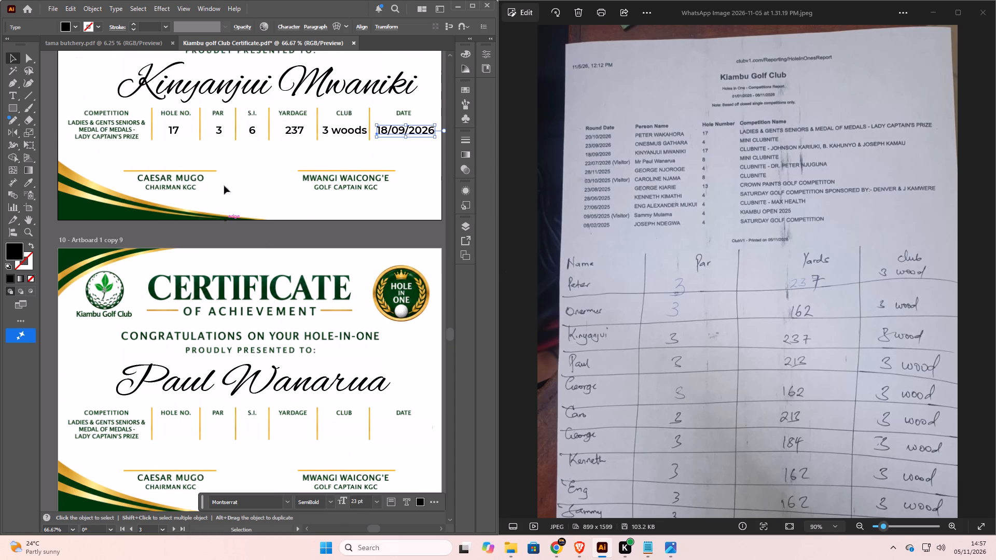
pyautogui.click(232, 174)
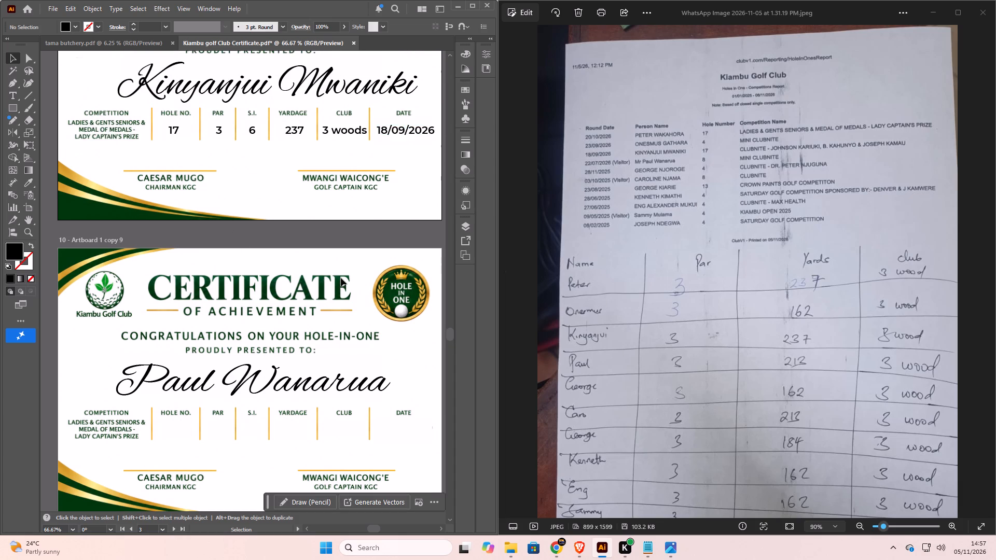
pyautogui.middleClick(341, 278)
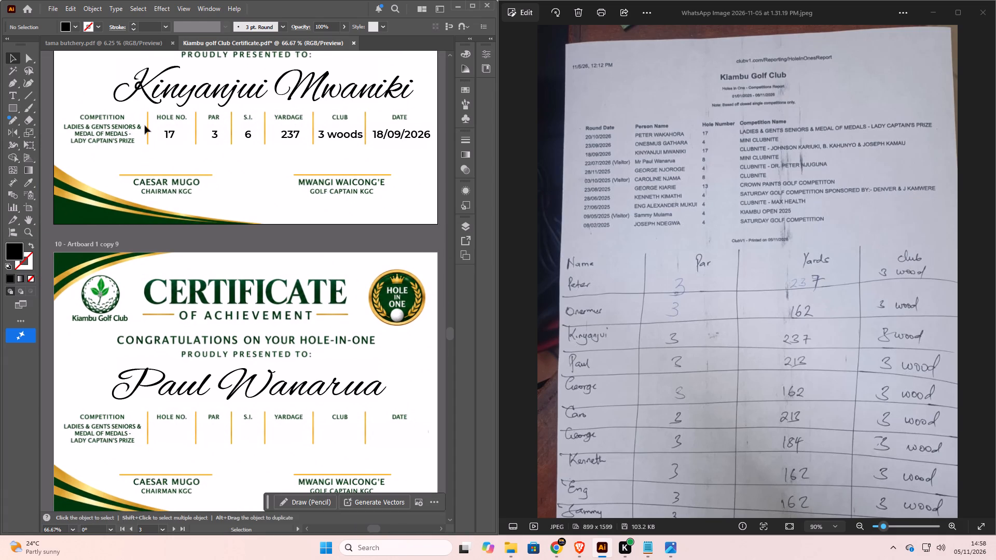
pyautogui.moveTo(161, 125); pyautogui.dragTo(406, 155)
pyautogui.moveTo(406, 155); pyautogui.dragTo(434, 147)
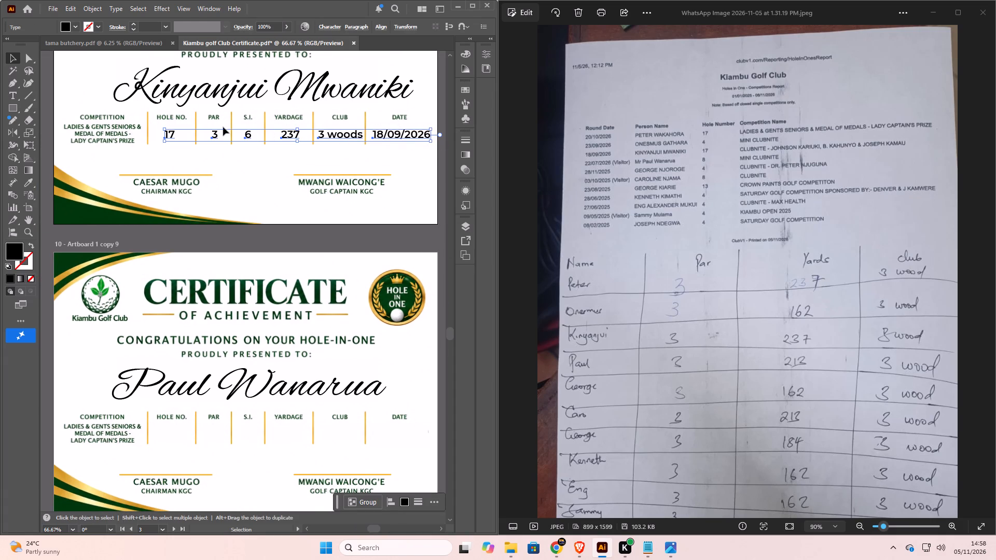
pyautogui.keyDown('alt'); pyautogui.moveTo(247, 138); pyautogui.dragTo(245, 162); pyautogui.keyUp('alt')
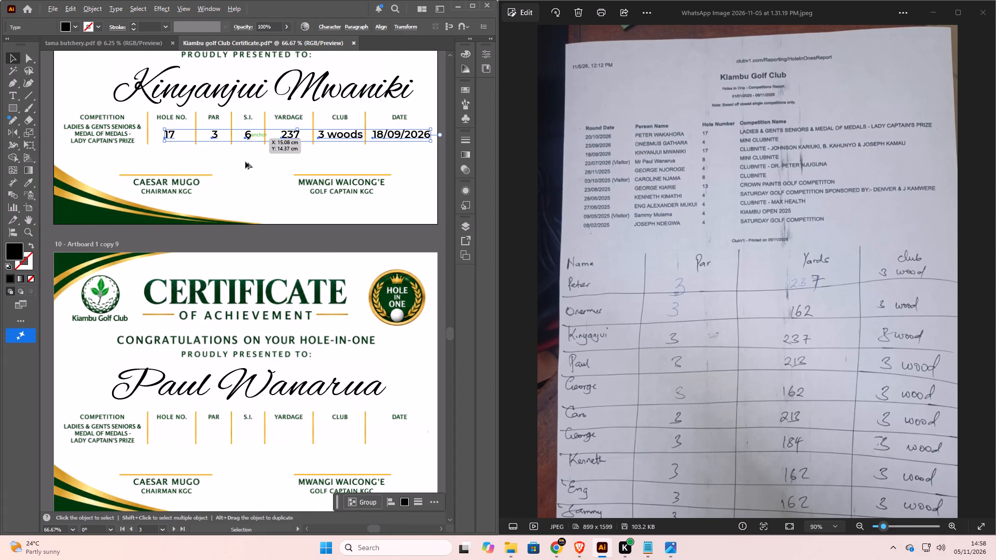
pyautogui.keyDown('alt'); pyautogui.moveTo(245, 162); pyautogui.dragTo(240, 436); pyautogui.keyUp('alt')
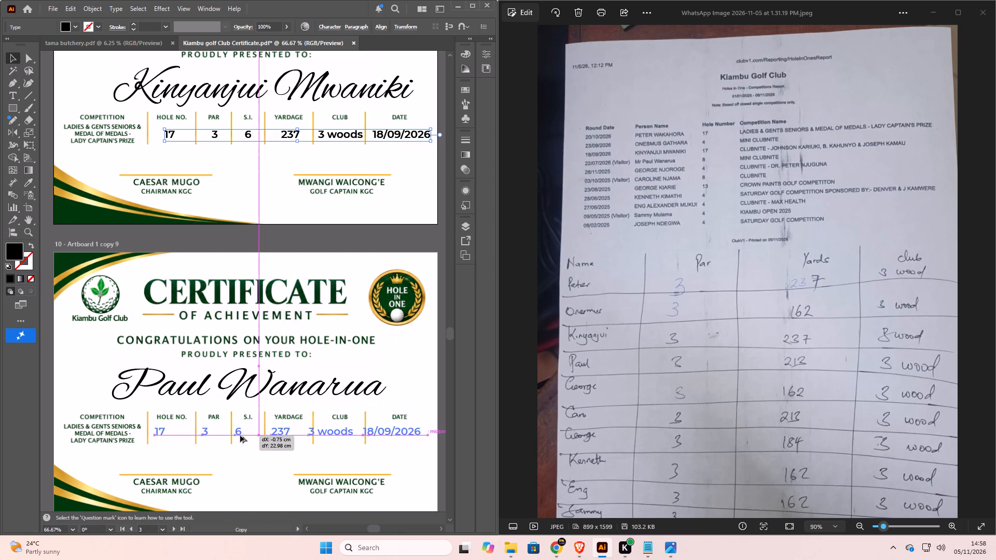
pyautogui.keyDown('alt'); pyautogui.moveTo(240, 436); pyautogui.dragTo(248, 439); pyautogui.keyUp('alt')
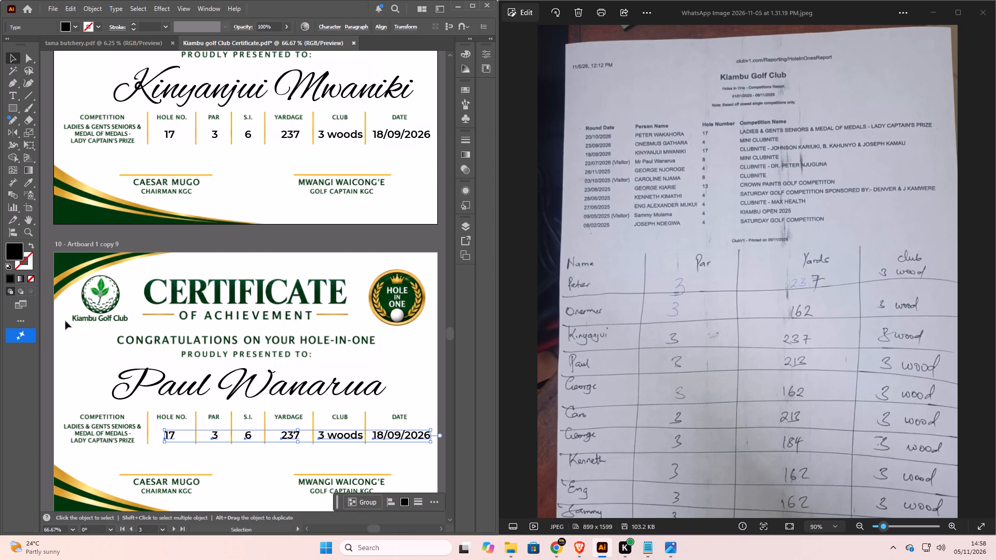
pyautogui.click(78, 345)
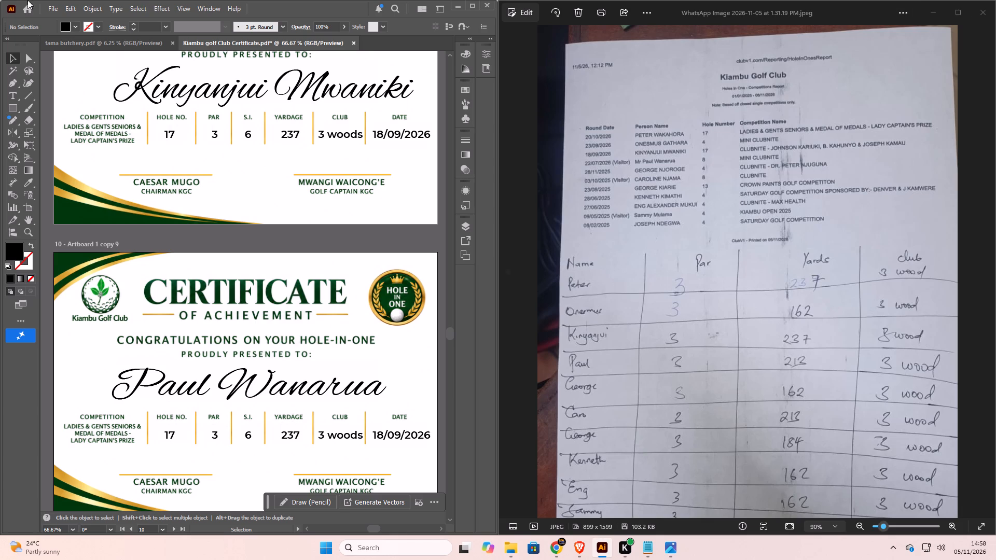
# Delete the linked photo of the competitions report lying beside the certificates.
pyautogui.hotkey('ctrl', '-')
pyautogui.hotkey('ctrl', '-')
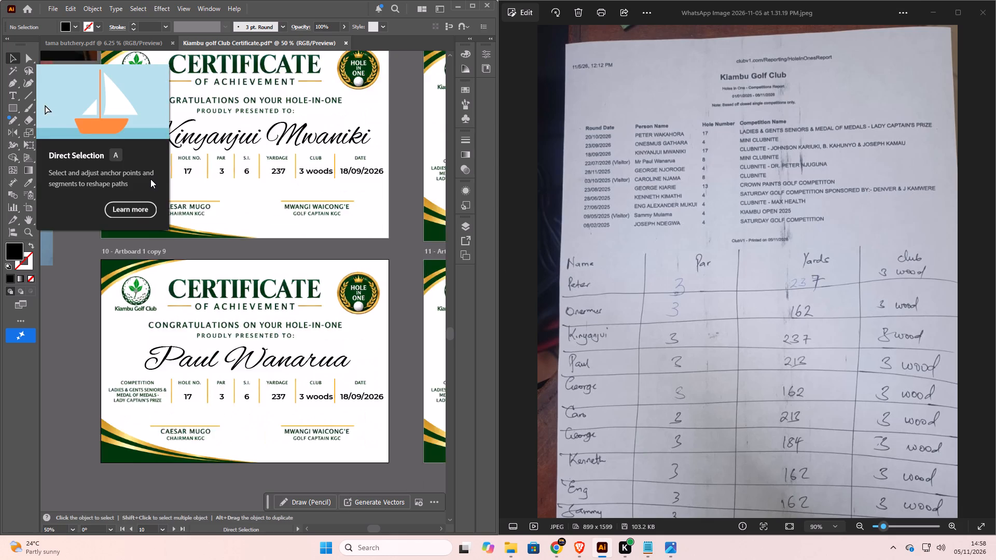
pyautogui.hotkey('ctrl', '-')
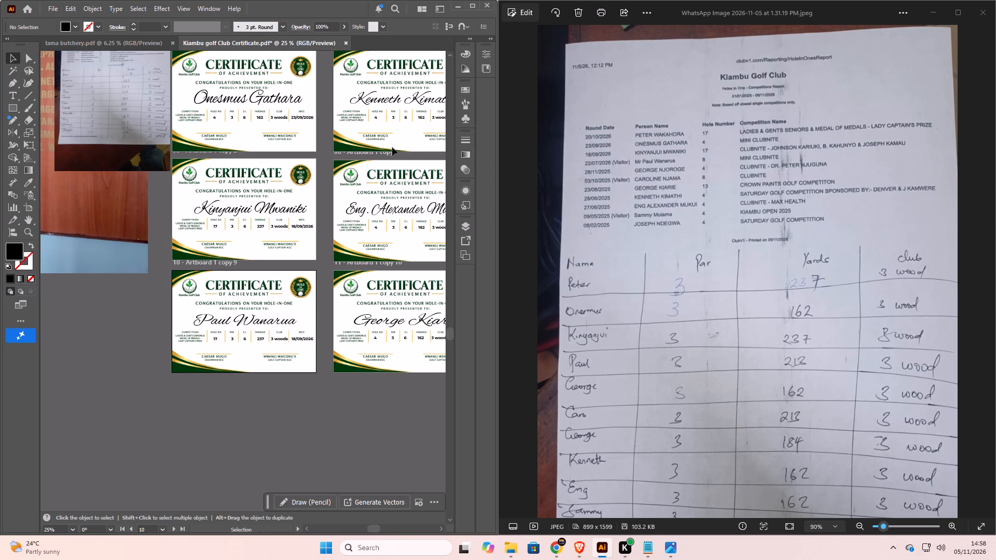
pyautogui.click(120, 114)
pyautogui.press('Delete')
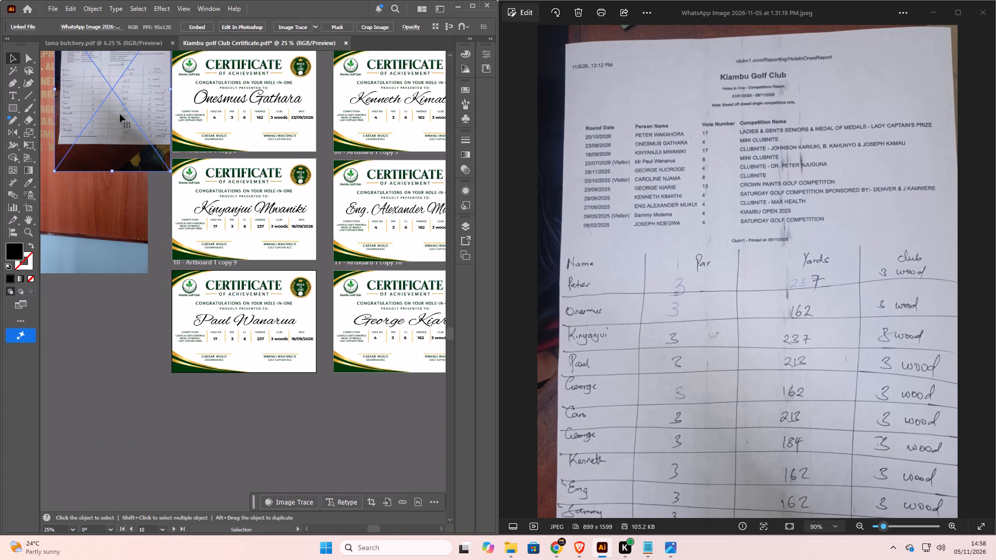
# Move the photo of the wooden winners' board down so it sits beside the Artboard 1 copy 9 certificate without covering it.
pyautogui.moveTo(62, 160); pyautogui.dragTo(111, 256)
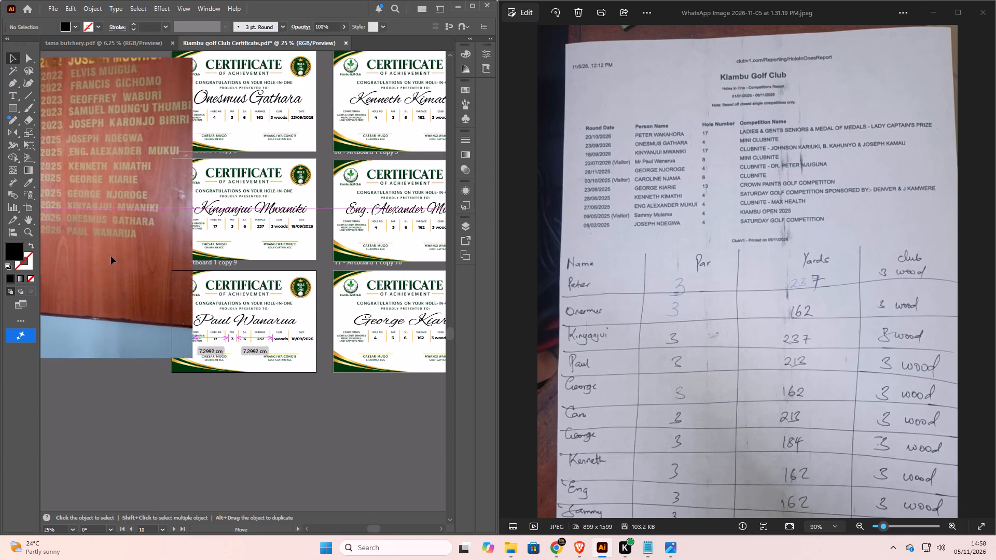
pyautogui.moveTo(111, 256); pyautogui.dragTo(68, 258)
# Set the hole number to 8 on the Artboard 1 copy 9 certificate.
pyautogui.click(212, 339)
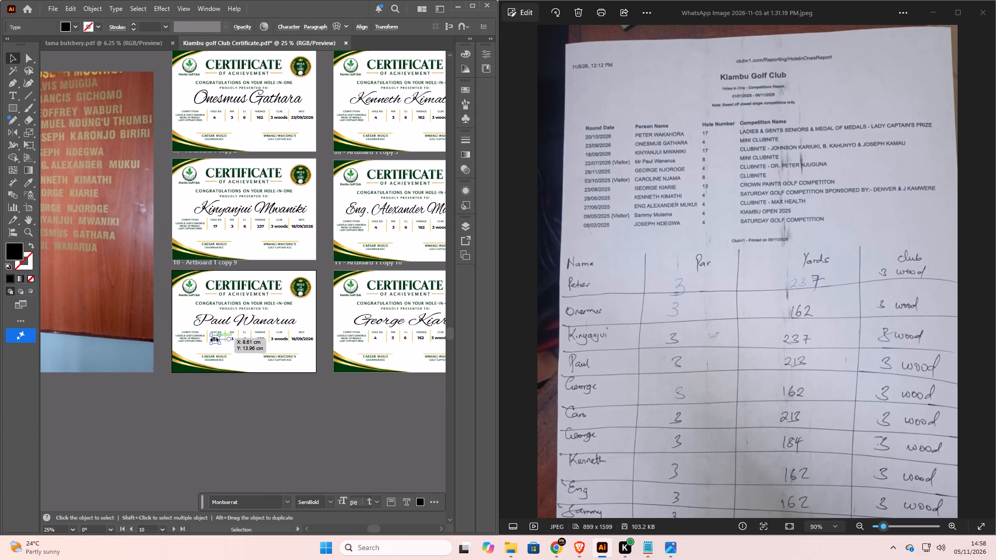
pyautogui.hotkey('ctrl', '=')
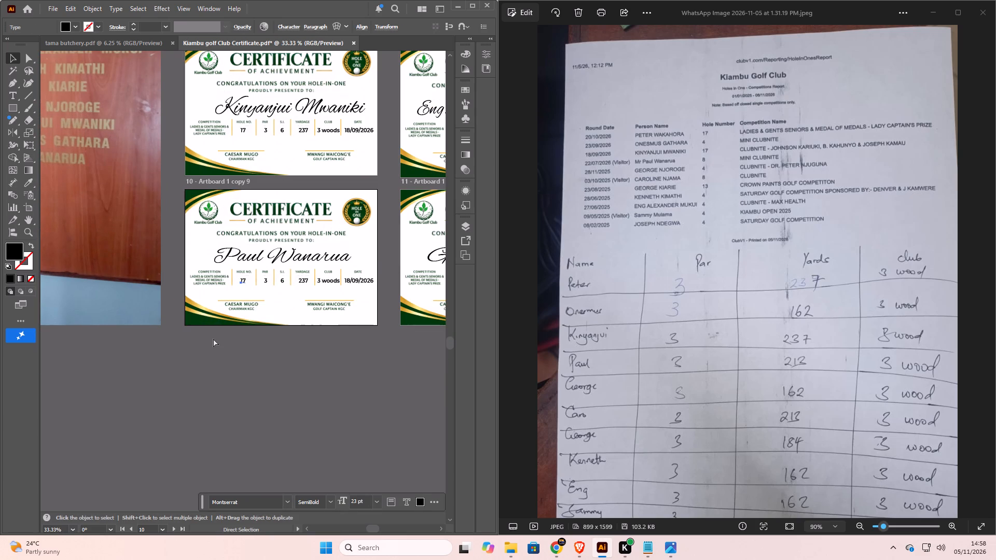
pyautogui.hotkey('ctrl', '=')
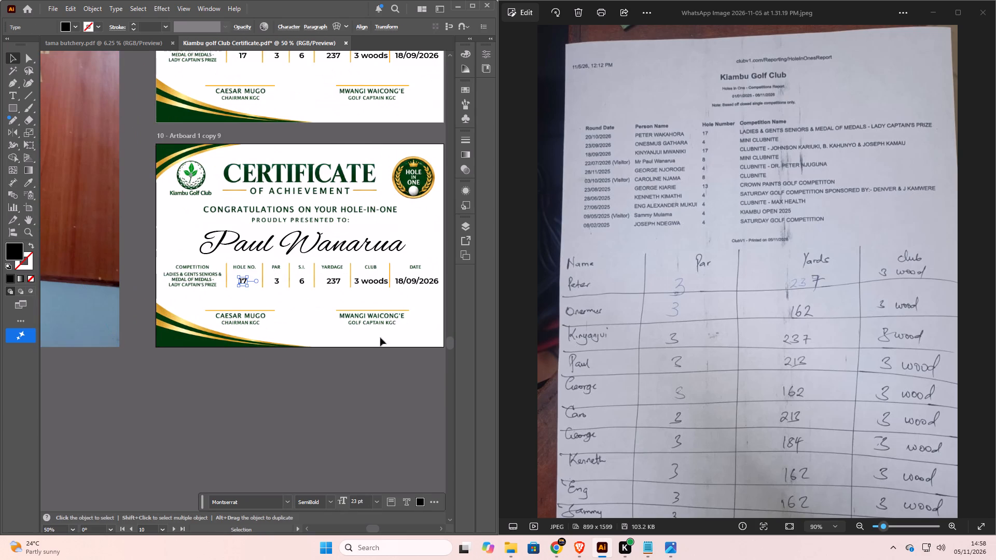
pyautogui.keyDown('ctrl'); pyautogui.scroll(2, 310, 438); pyautogui.keyUp('ctrl')
pyautogui.keyDown('ctrl'); pyautogui.scroll(-7, 310, 438); pyautogui.keyUp('ctrl')
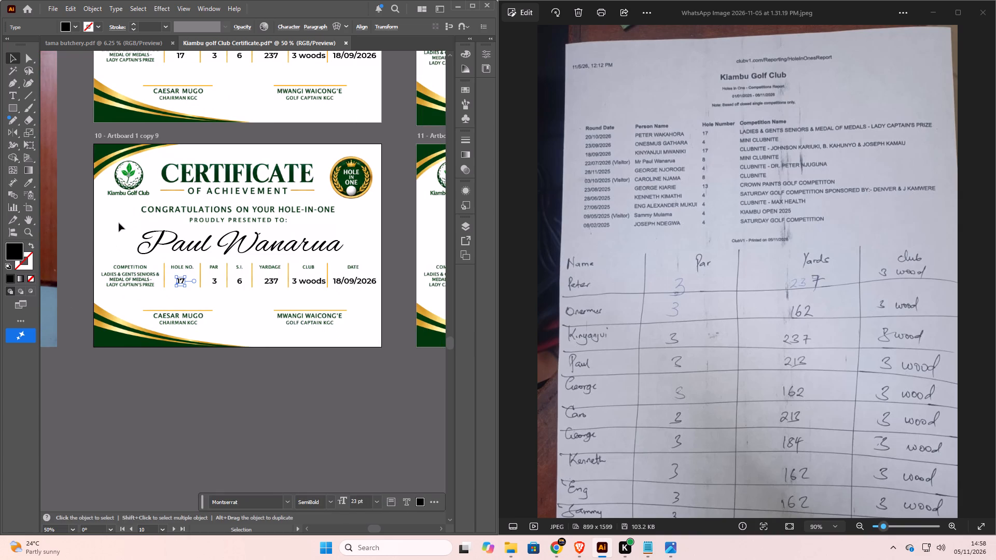
pyautogui.press('t')
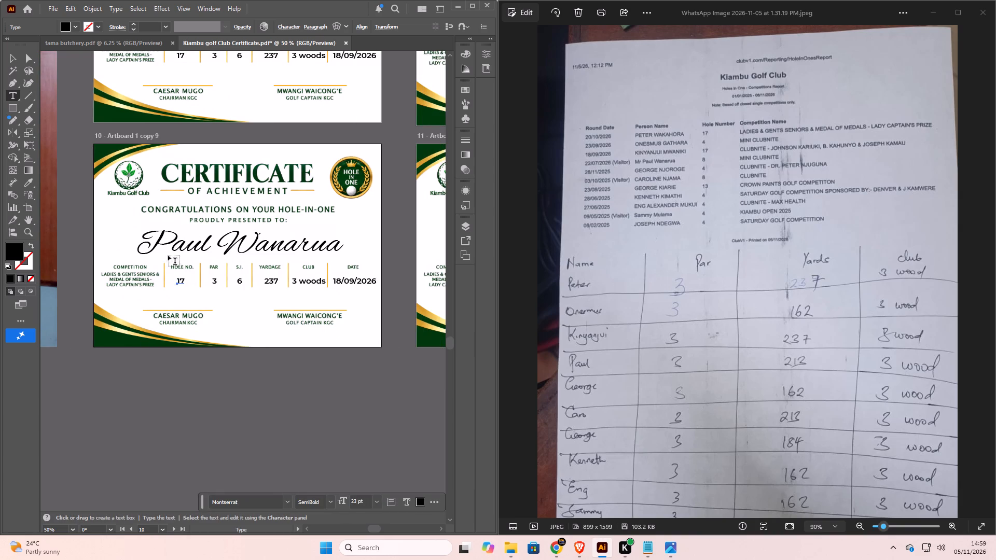
pyautogui.click(178, 281)
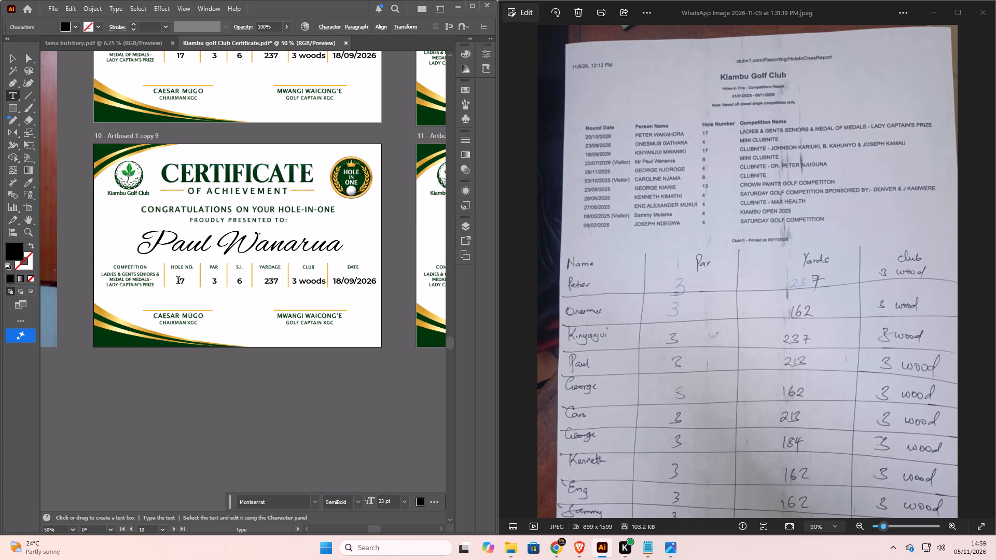
pyautogui.press('Delete')
pyautogui.press('Delete')
pyautogui.press('8')
# Set the yardage to 213 on the Artboard 1 copy 9 certificate.
pyautogui.click(274, 280)
pyautogui.press('Delete')
pyautogui.press('Left')
pyautogui.press('1')
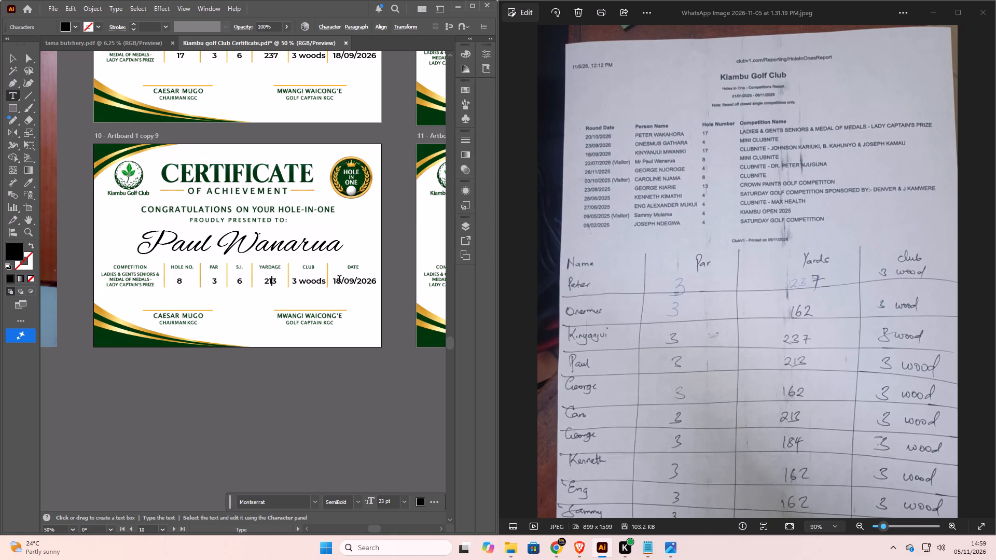
# Change the day and month in the Artboard 1 copy 9 certificate's date so it reads 22/07/2026.
pyautogui.click(339, 280)
pyautogui.press('BackSpace')
pyautogui.press('BackSpace')
pyautogui.write('22')
pyautogui.press('Right')
pyautogui.press('Right')
pyautogui.press('Delete')
pyautogui.press('7')
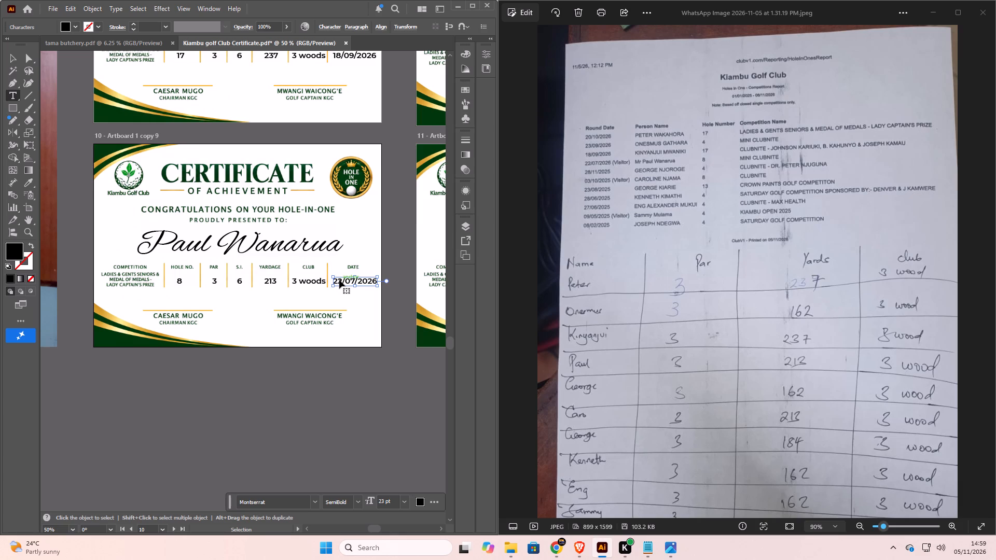
# Save the certificate document and leave the date text with nothing selected.
pyautogui.hotkey('ctrl', 's')
pyautogui.click(10, 55)
pyautogui.click(222, 382)
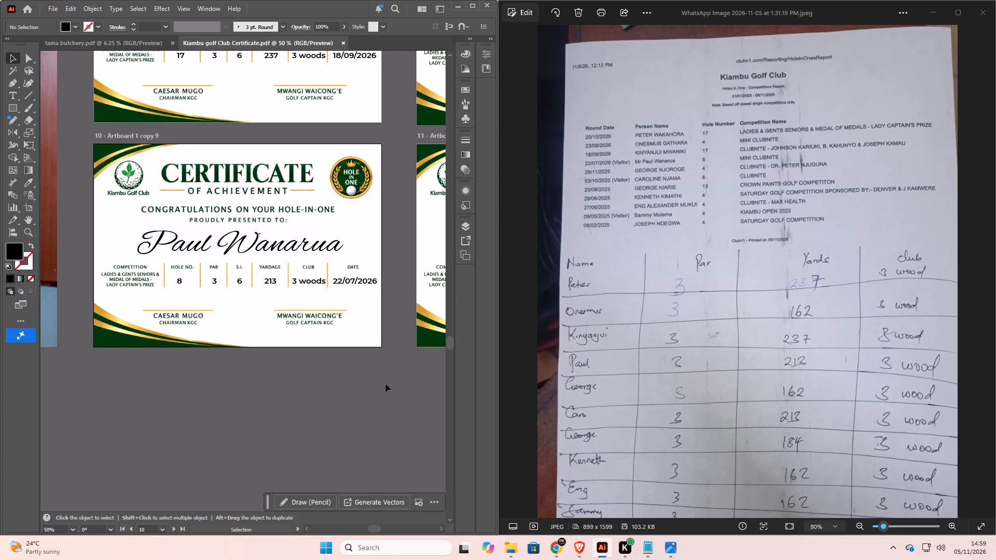
# Examine the second-column certificates, from Artboard 1 copy 10 up to the one above Artboard 1 copy 4, against the report.
pyautogui.tripleClick(438, 530)
pyautogui.doubleClick(438, 530)
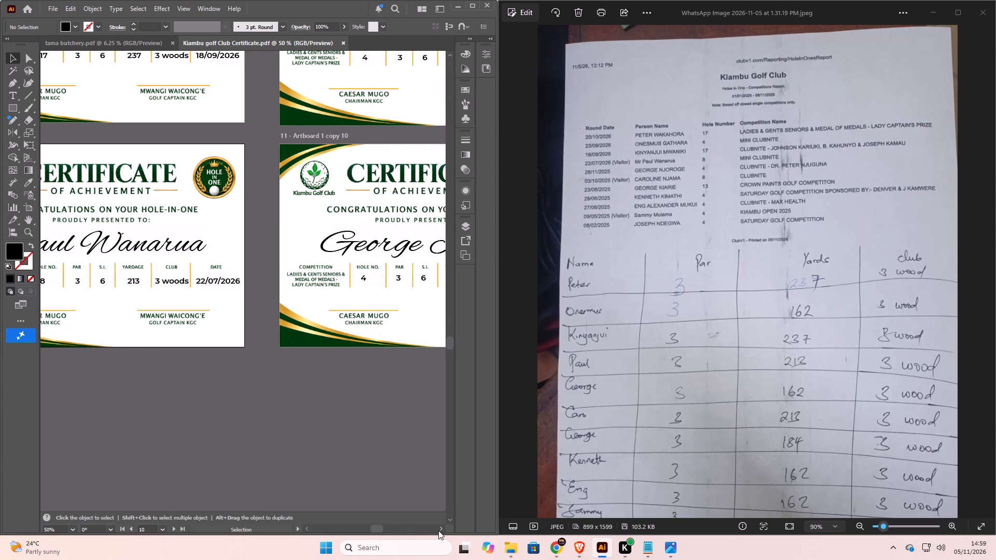
pyautogui.click(438, 530)
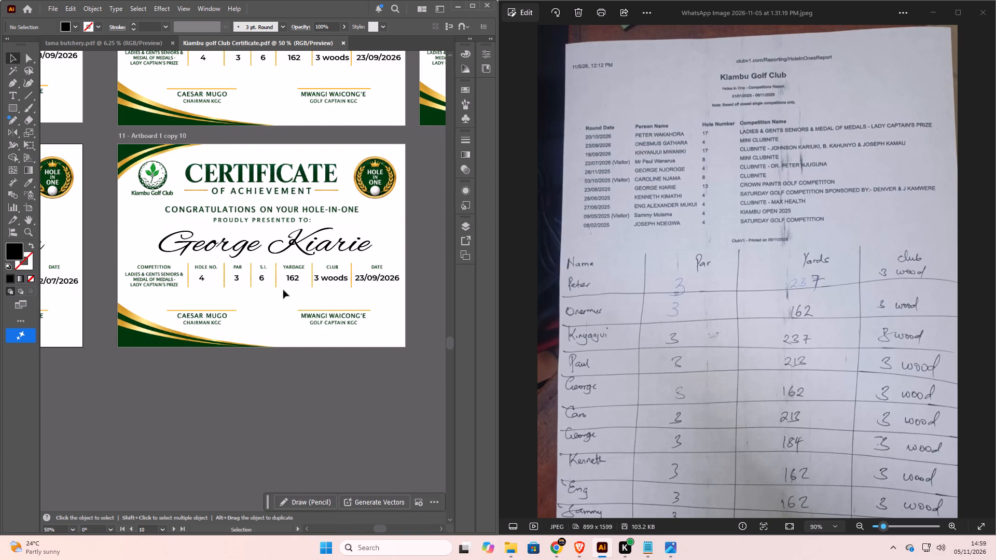
pyautogui.scroll(15, 278, 284)
pyautogui.scroll(17, 305, 284)
pyautogui.scroll(13, 305, 284)
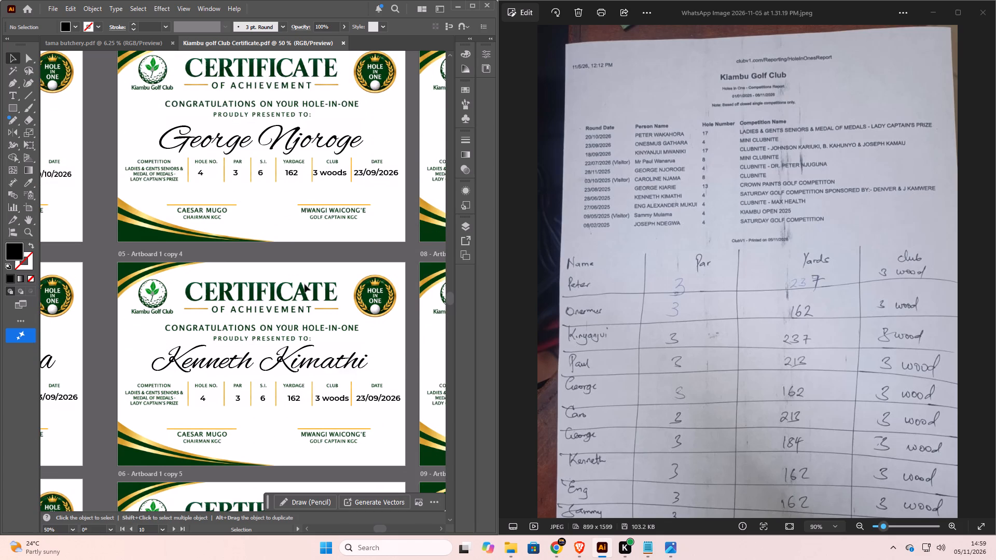
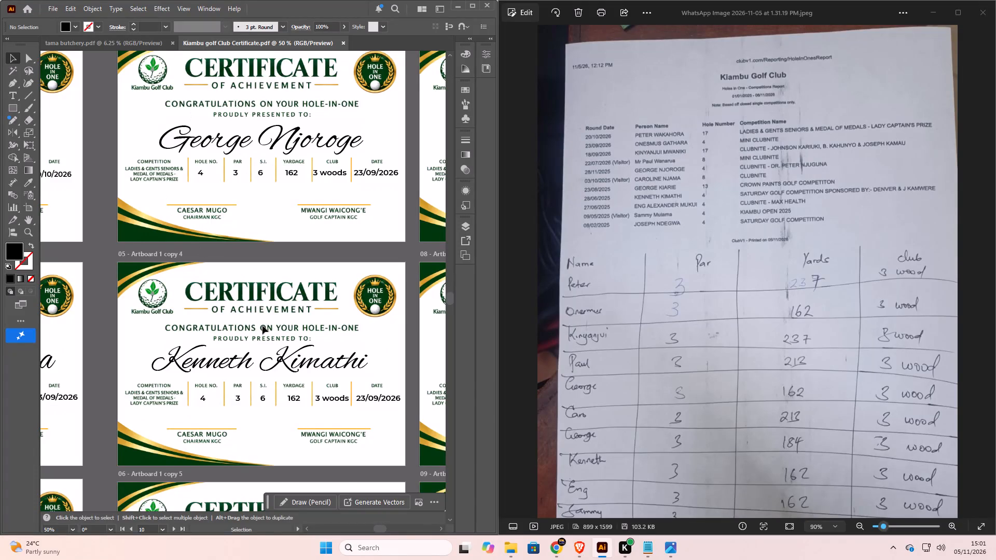
# Compare the second-column certificates around Artboard 1 copy 4 with the neighbouring first-column ones and the report.
pyautogui.scroll(-1, 262, 326)
pyautogui.keyDown('ctrl'); pyautogui.scroll(1, 278, 310); pyautogui.keyUp('ctrl')
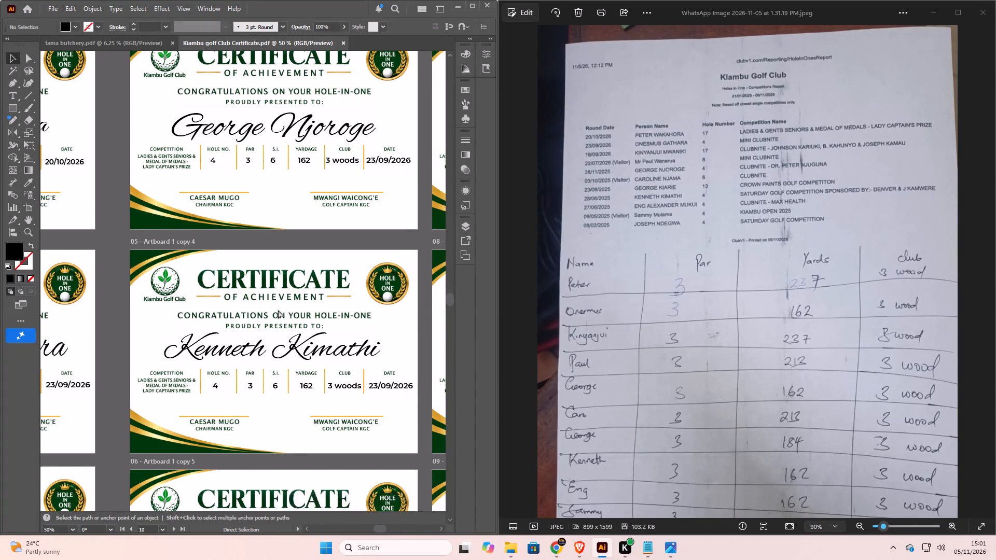
pyautogui.keyDown('ctrl'); pyautogui.scroll(20, 278, 310); pyautogui.keyUp('ctrl')
pyautogui.keyDown('ctrl'); pyautogui.scroll(6, 278, 310); pyautogui.keyUp('ctrl')
pyautogui.keyDown('ctrl'); pyautogui.scroll(-11, 278, 310); pyautogui.keyUp('ctrl')
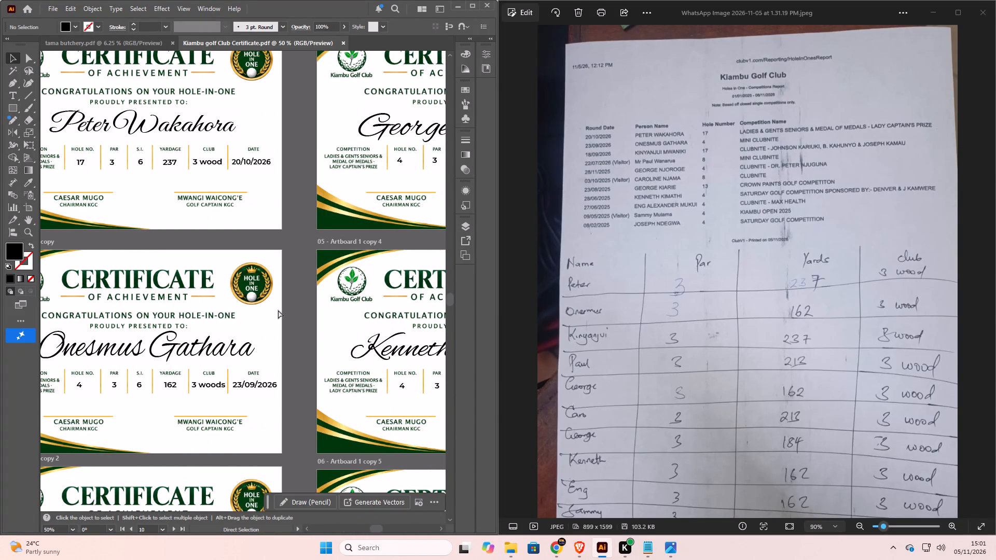
pyautogui.keyDown('ctrl'); pyautogui.scroll(-10, 278, 310); pyautogui.keyUp('ctrl')
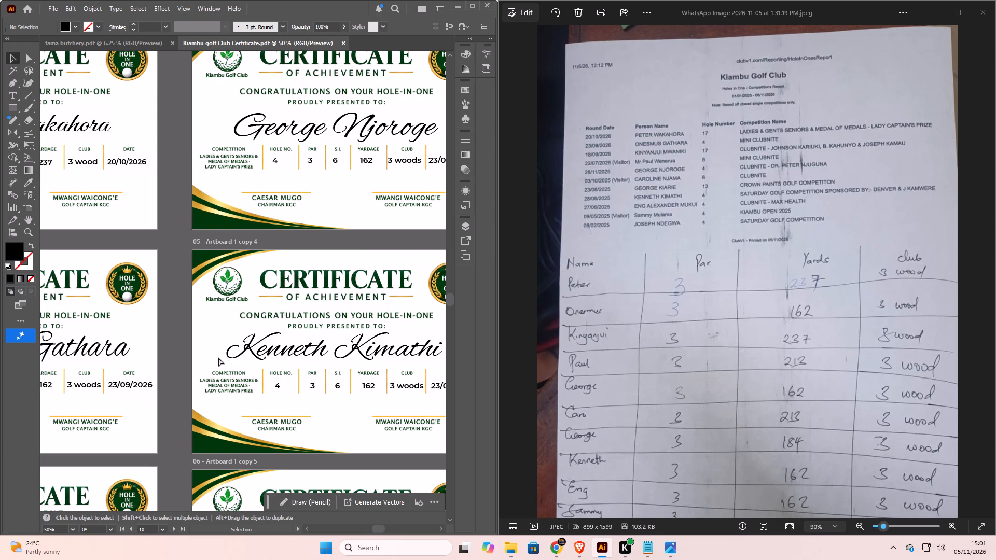
# Examine the first-column certificates, from the one above Artboard 1 copy down to Artboard 1 copy 9, against the report and handwritten list.
pyautogui.keyDown('ctrl'); pyautogui.scroll(15, 217, 353); pyautogui.keyUp('ctrl')
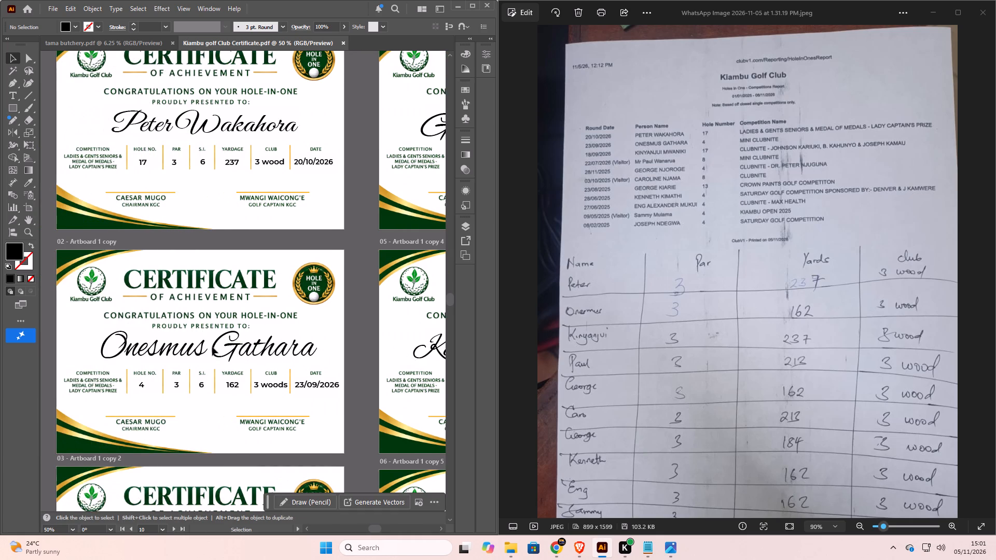
pyautogui.scroll(-15, 212, 347)
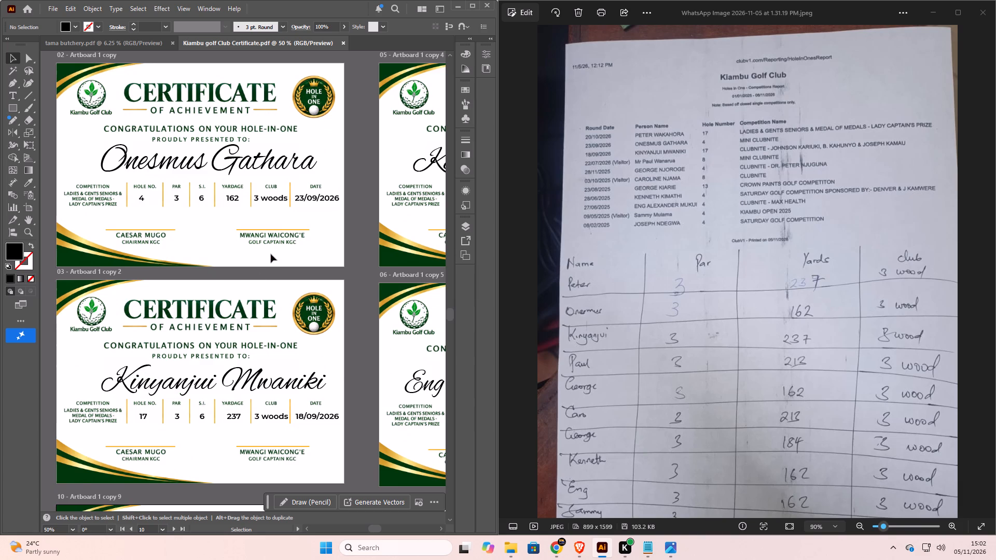
pyautogui.scroll(13, 259, 253)
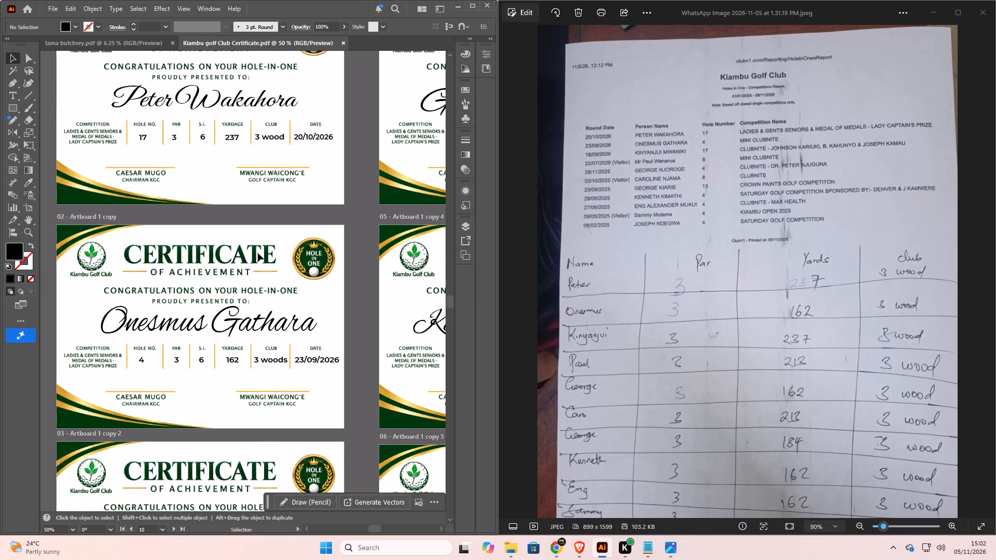
pyautogui.scroll(-9, 258, 253)
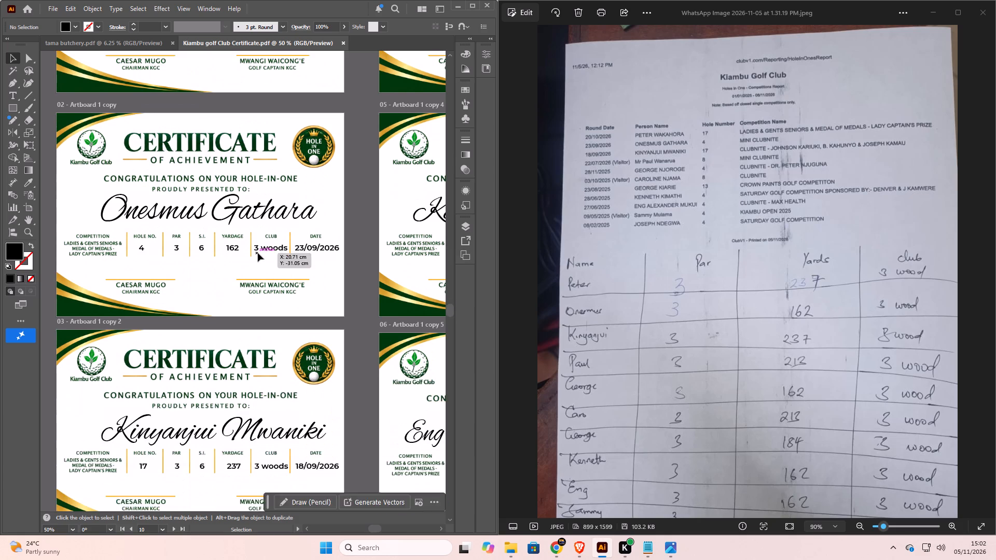
pyautogui.scroll(-16, 258, 253)
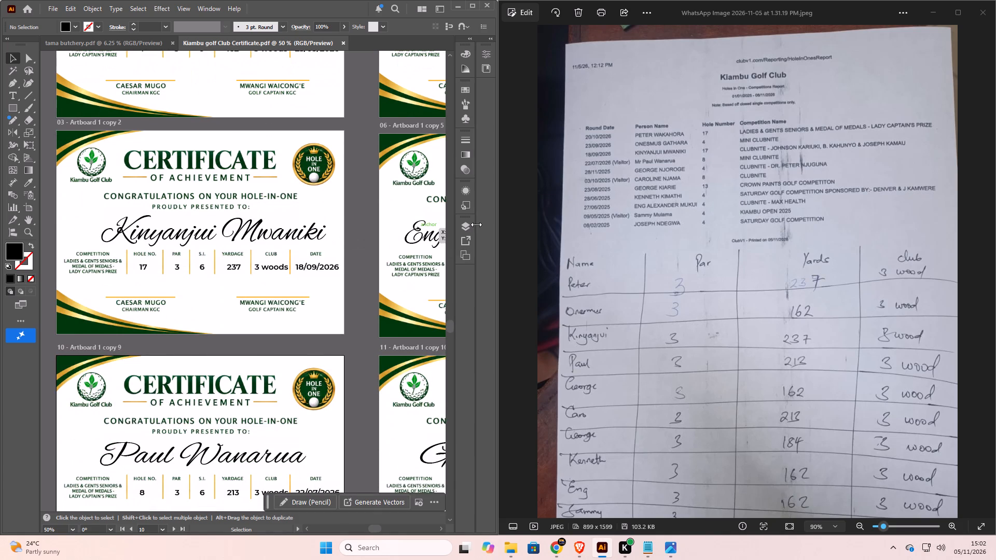
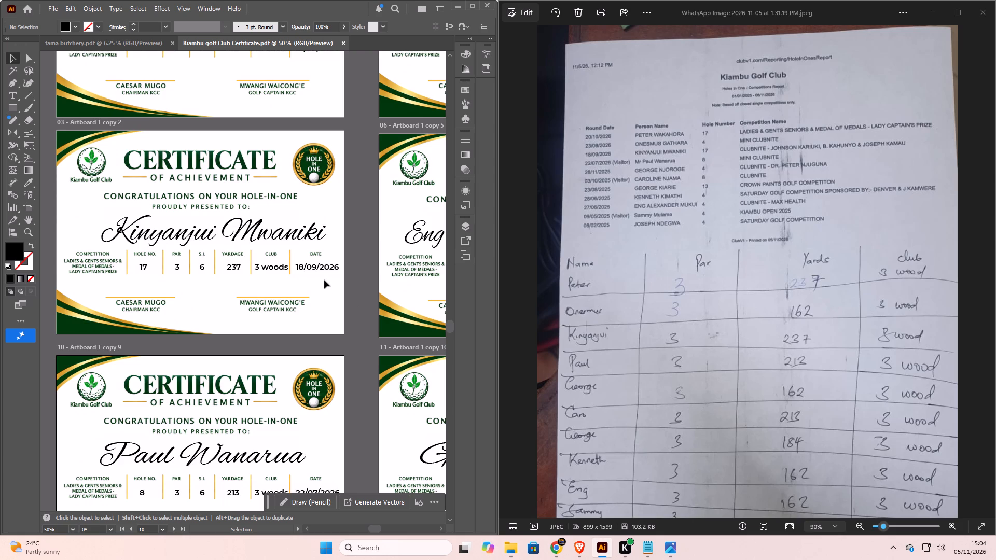
# Examine the certificates from Artboard 1 copy 2 and Artboard 1 copy 9 across to the second column and up to the top row.
pyautogui.scroll(-5, 296, 292)
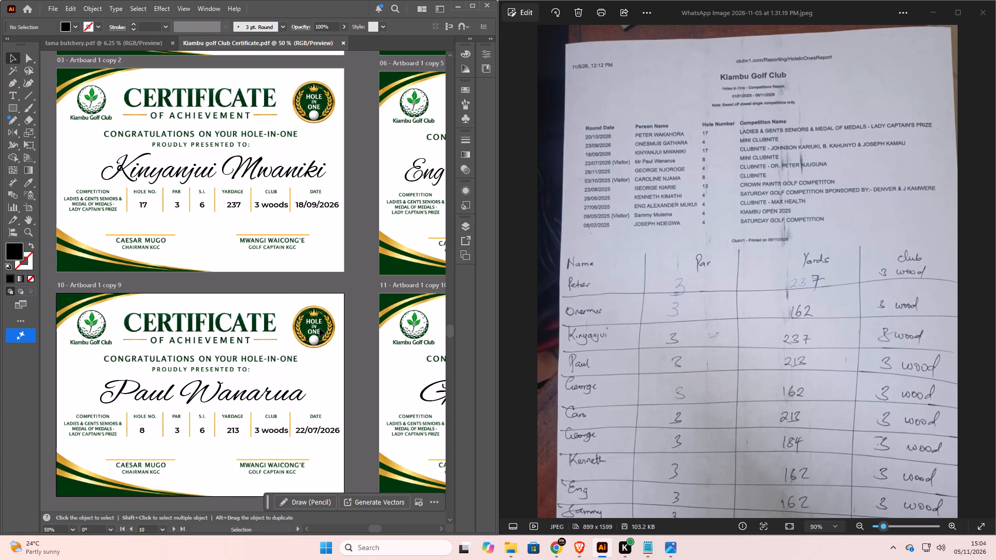
pyautogui.keyDown('alt'); pyautogui.scroll(3, 320, 328); pyautogui.keyUp('alt')
pyautogui.keyDown('alt'); pyautogui.scroll(-5, 320, 328); pyautogui.keyUp('alt')
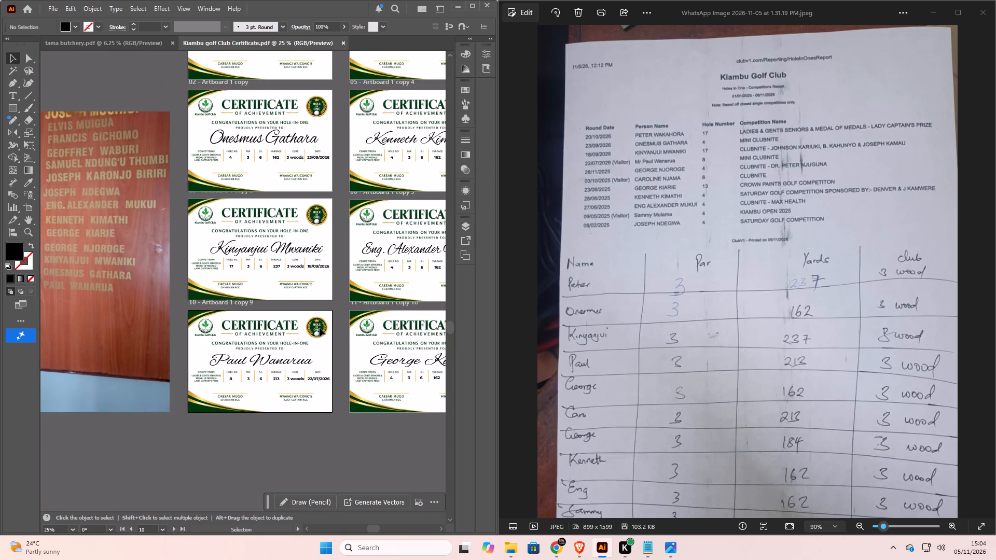
pyautogui.keyDown('ctrl'); pyautogui.scroll(2, 320, 328); pyautogui.keyUp('ctrl')
pyautogui.keyDown('ctrl'); pyautogui.scroll(-9, 320, 328); pyautogui.keyUp('ctrl')
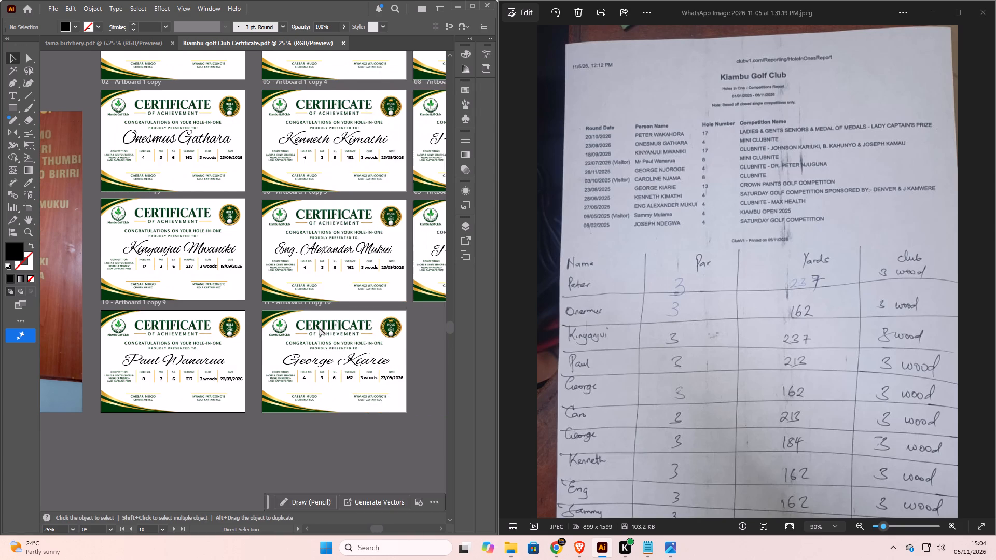
pyautogui.keyDown('ctrl'); pyautogui.scroll(-4, 320, 328); pyautogui.keyUp('ctrl')
pyautogui.scroll(10, 327, 279)
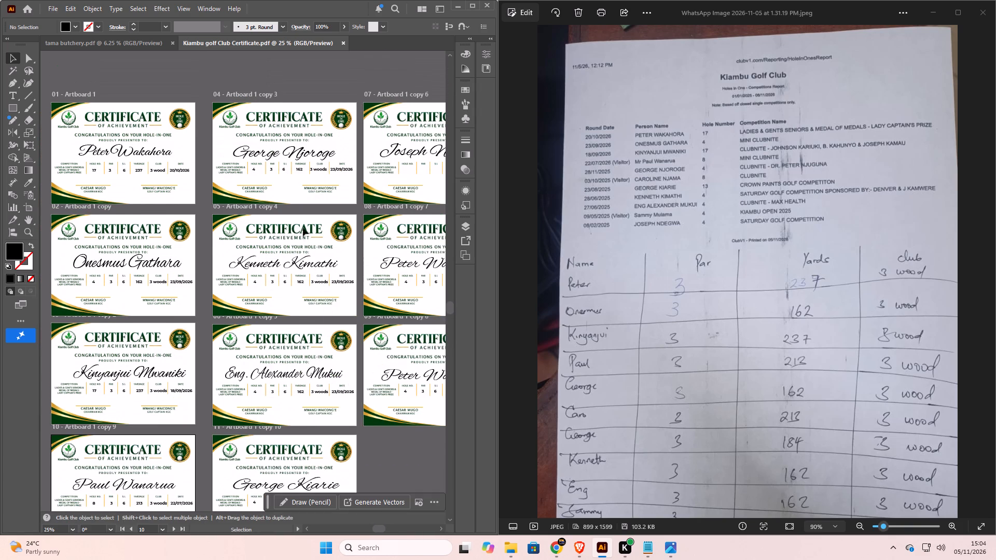
# Check the hole number and other details on the Artboard 1 copy 3 certificate against the report and handwritten list.
pyautogui.click(253, 170)
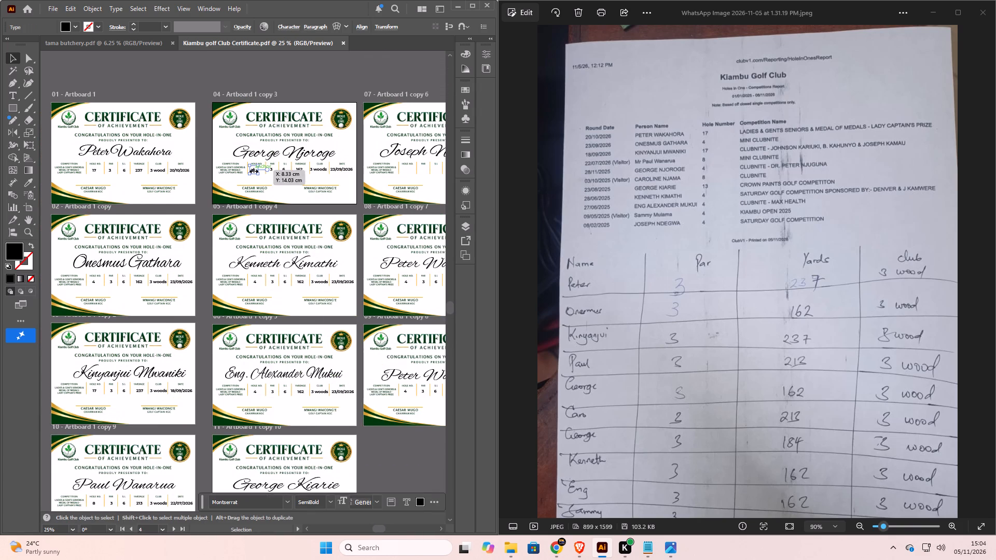
pyautogui.keyDown('ctrl'); pyautogui.scroll(1, 253, 170); pyautogui.keyUp('ctrl')
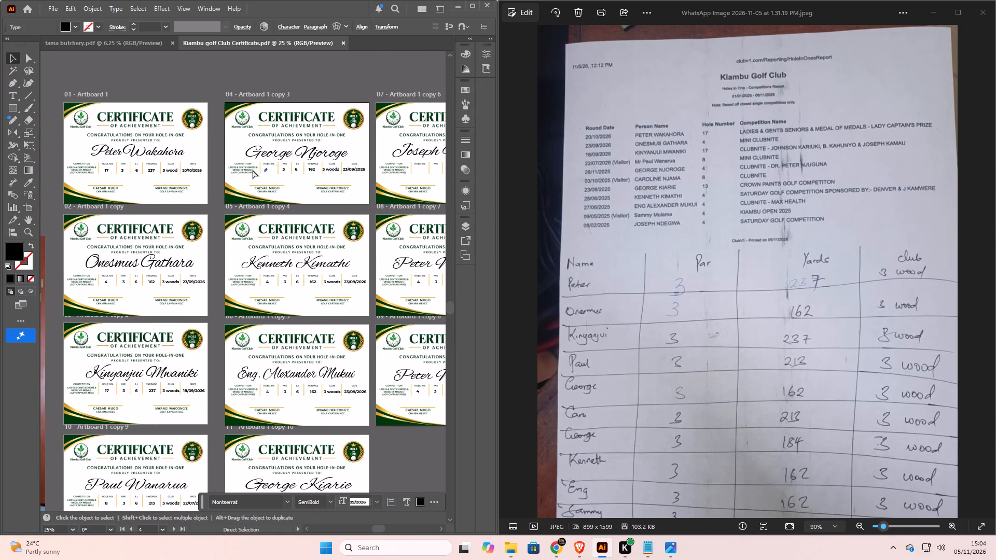
pyautogui.keyDown('ctrl'); pyautogui.scroll(-1, 253, 173); pyautogui.keyUp('ctrl')
pyautogui.keyDown('alt'); pyautogui.scroll(4, 253, 173); pyautogui.keyUp('alt')
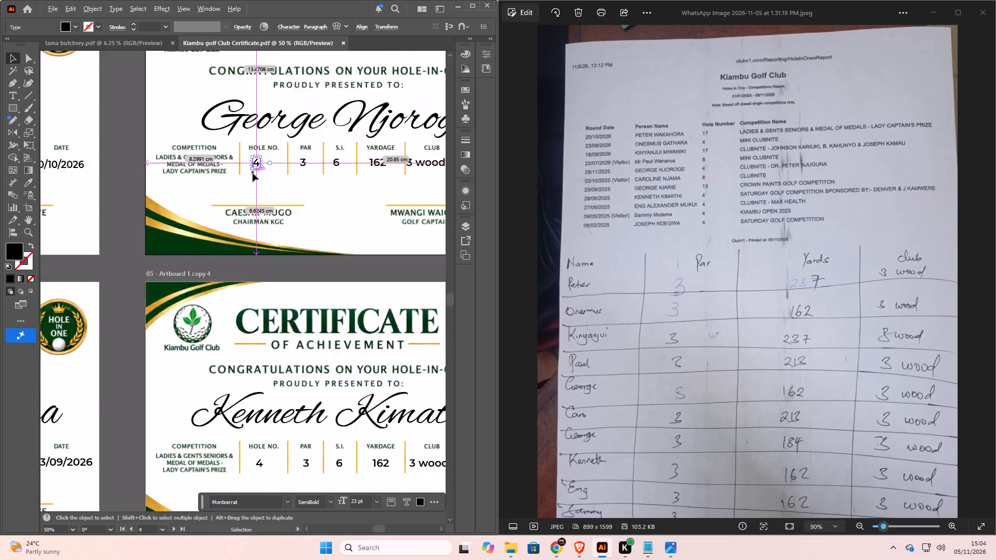
pyautogui.keyDown('alt'); pyautogui.scroll(1, 253, 173); pyautogui.keyUp('alt')
pyautogui.keyDown('alt'); pyautogui.scroll(-1, 253, 173); pyautogui.keyUp('alt')
pyautogui.scroll(3, 253, 173)
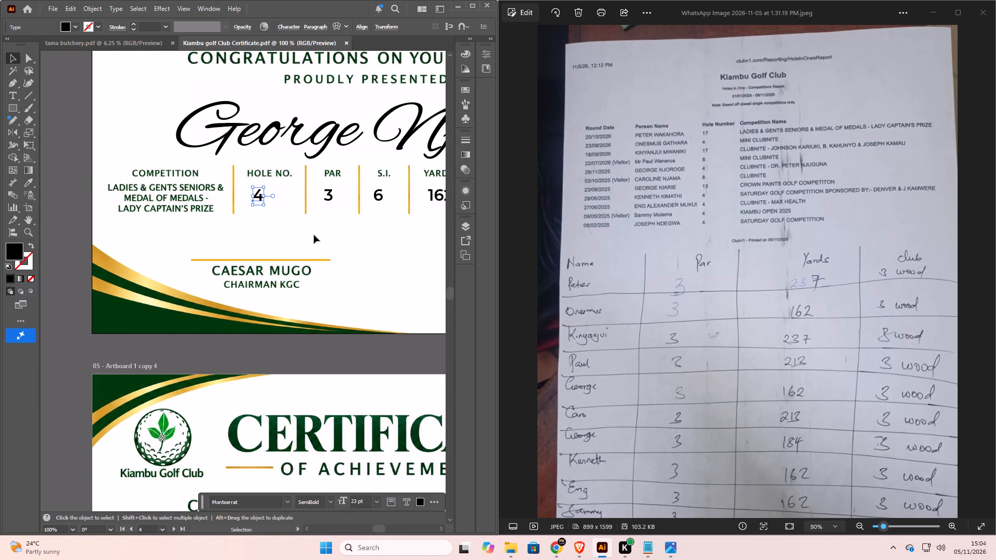
pyautogui.moveTo(314, 235); pyautogui.dragTo(227, 284, button='middle')
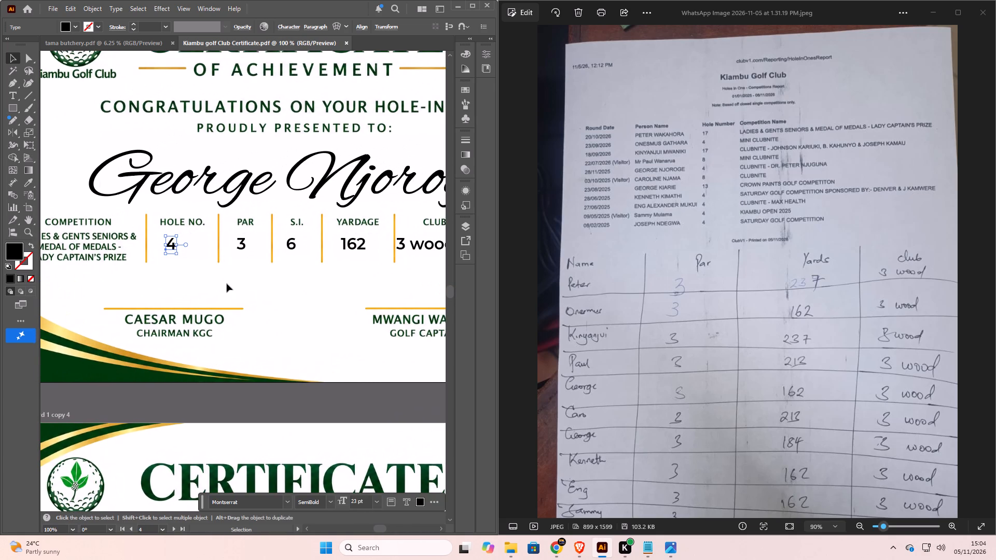
pyautogui.keyDown('alt'); pyautogui.scroll(-1, 227, 282); pyautogui.keyUp('alt')
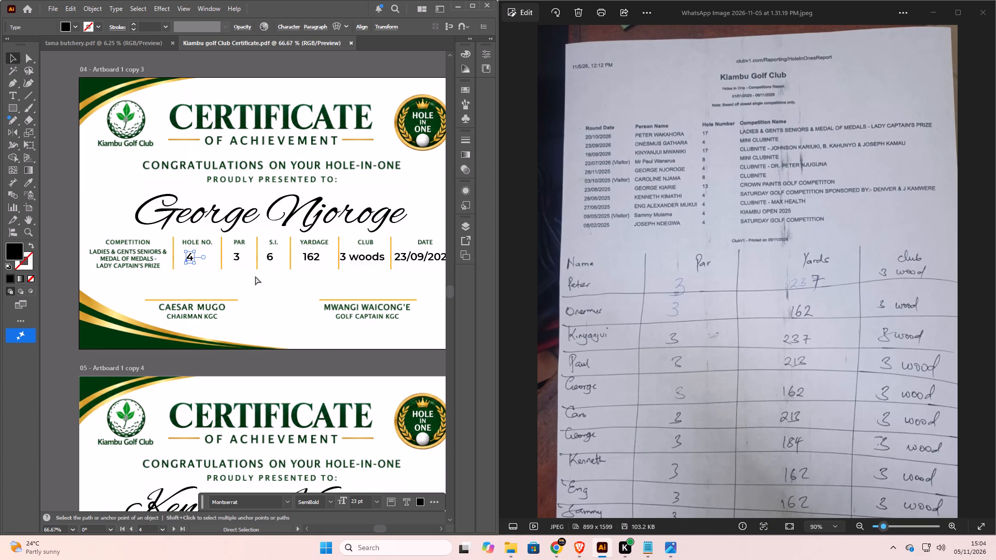
pyautogui.keyDown('ctrl'); pyautogui.scroll(2, 255, 276); pyautogui.keyUp('ctrl')
pyautogui.keyDown('ctrl'); pyautogui.scroll(-4, 255, 276); pyautogui.keyUp('ctrl')
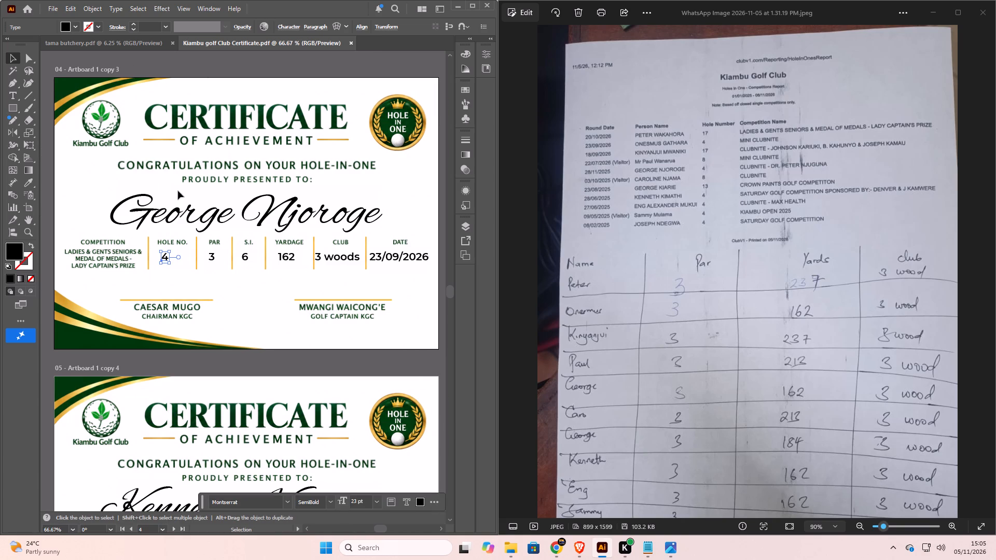
# Correct the date on the Artboard 1 copy 3 certificate to 28/11/2025, keeping its existing text style.
pyautogui.press('t')
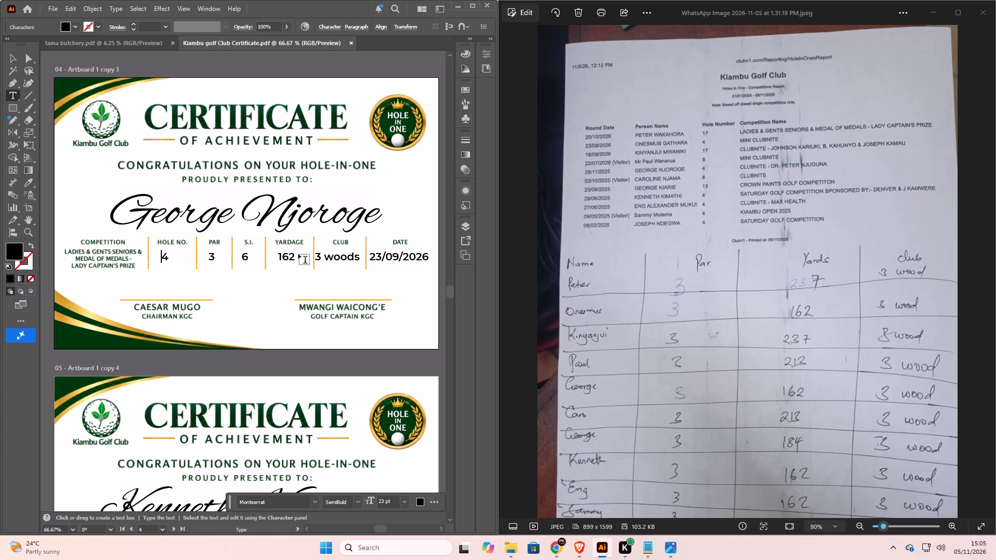
pyautogui.click(377, 260)
pyautogui.press('Delete')
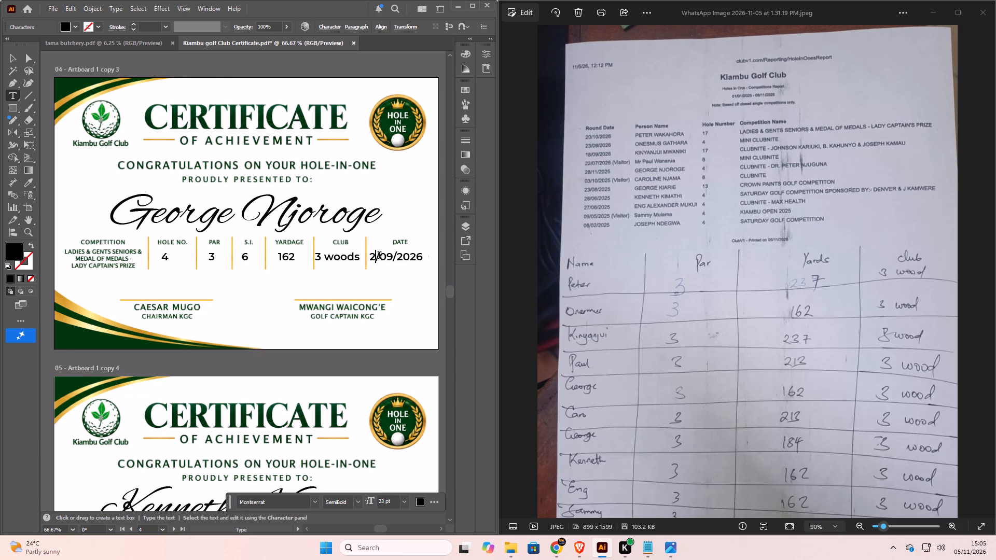
pyautogui.press('8')
pyautogui.click(396, 254)
pyautogui.press('BackSpace')
pyautogui.press('Delete')
pyautogui.write('11')
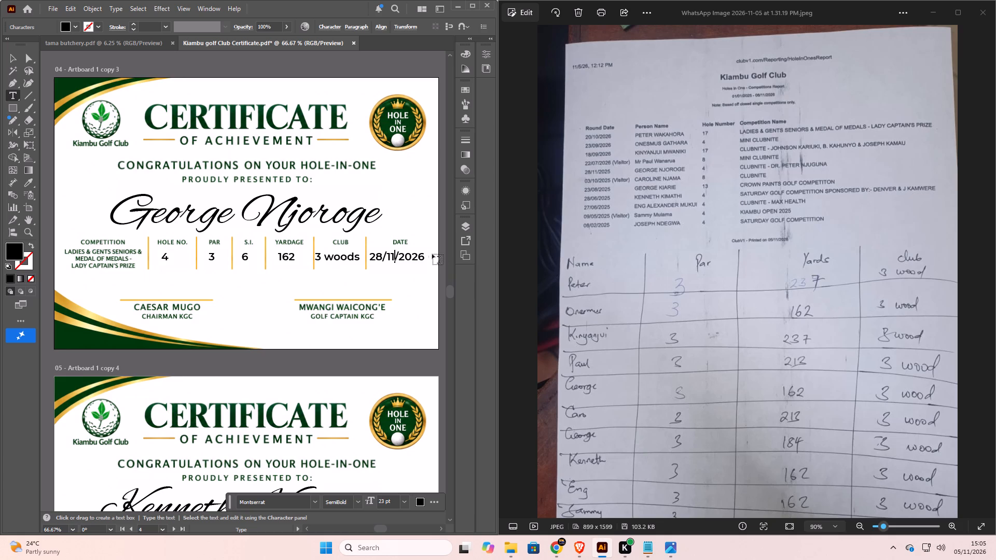
pyautogui.click(425, 251)
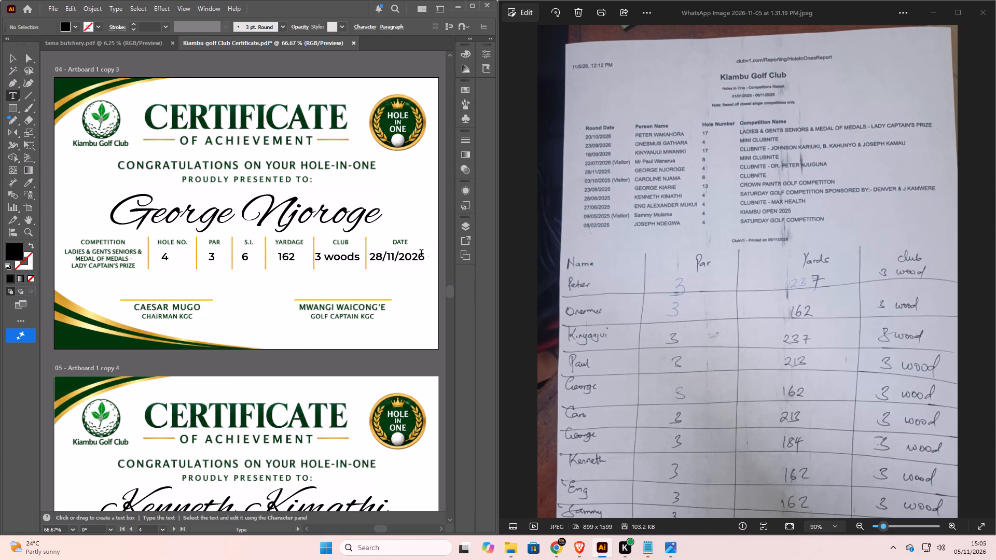
pyautogui.click(421, 254)
pyautogui.click(422, 258)
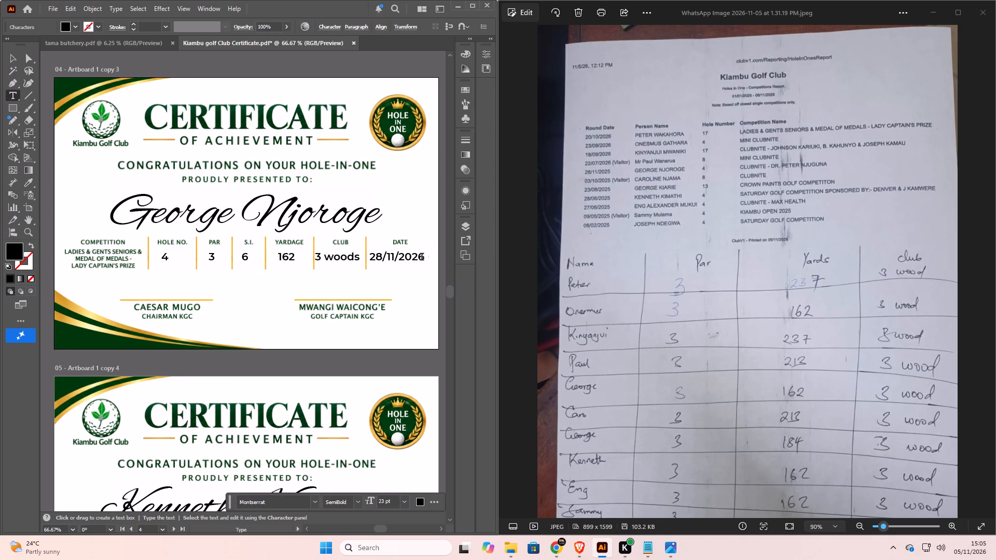
pyautogui.press('BackSpace')
pyautogui.press('5')
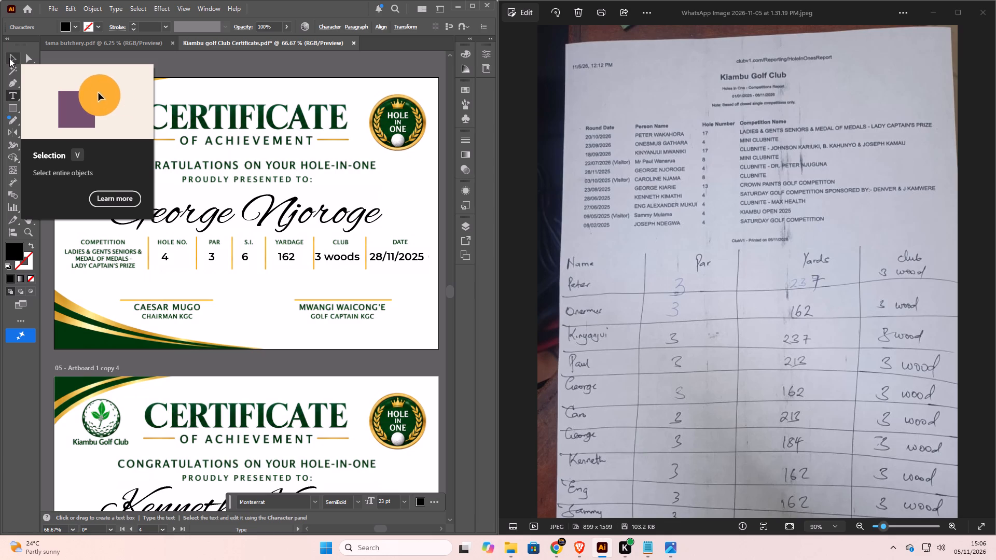
pyautogui.click(9, 58)
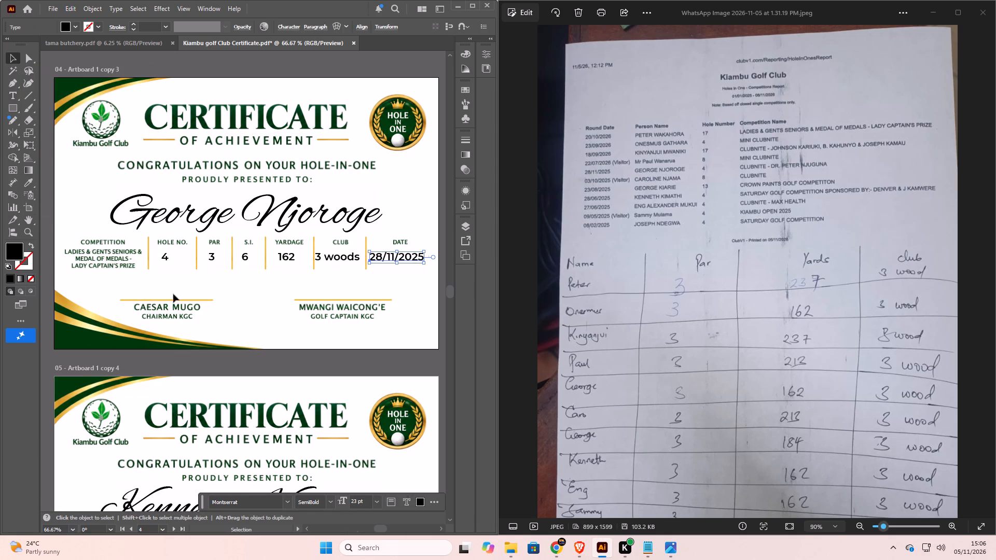
pyautogui.click(248, 285)
# Set the hole number on the Artboard 1 copy 10 certificate to 13, matching the competitions report.
pyautogui.scroll(-8, 248, 285)
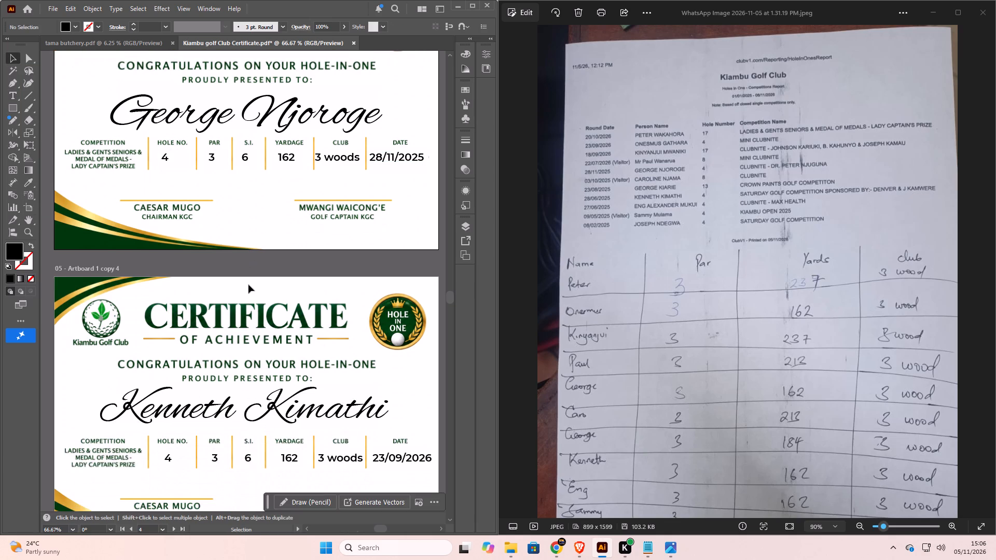
pyautogui.scroll(-3, 248, 285)
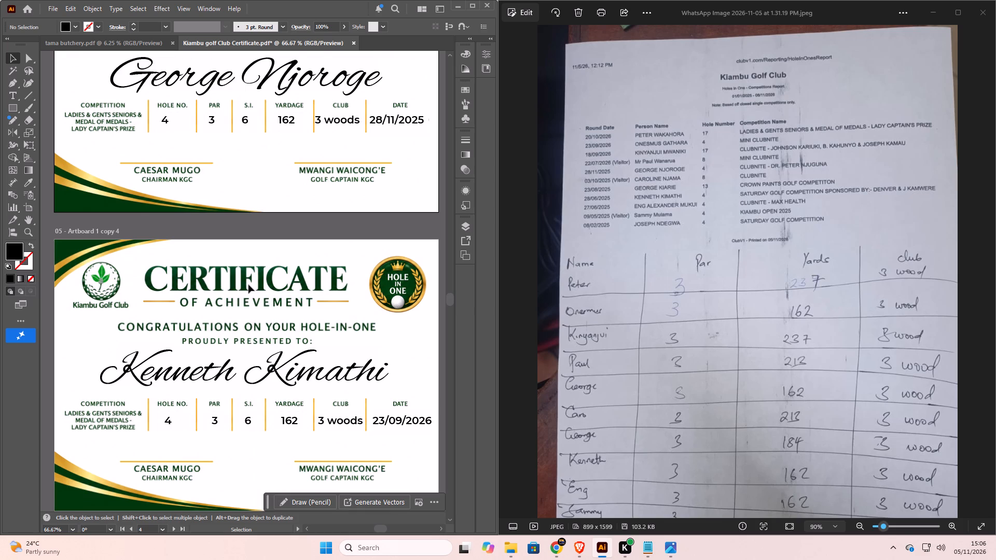
pyautogui.scroll(-20, 248, 285)
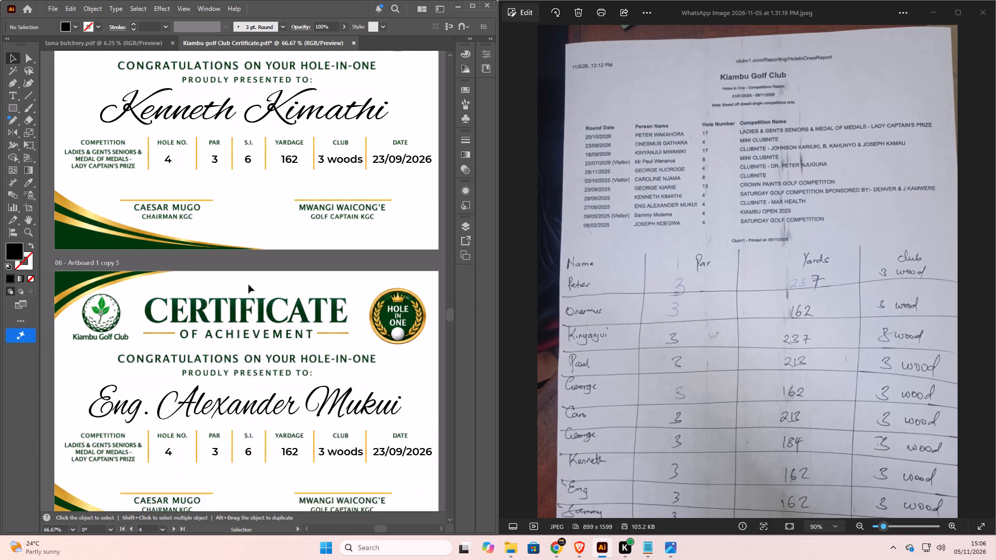
pyautogui.scroll(-12, 248, 285)
pyautogui.scroll(-15, 248, 285)
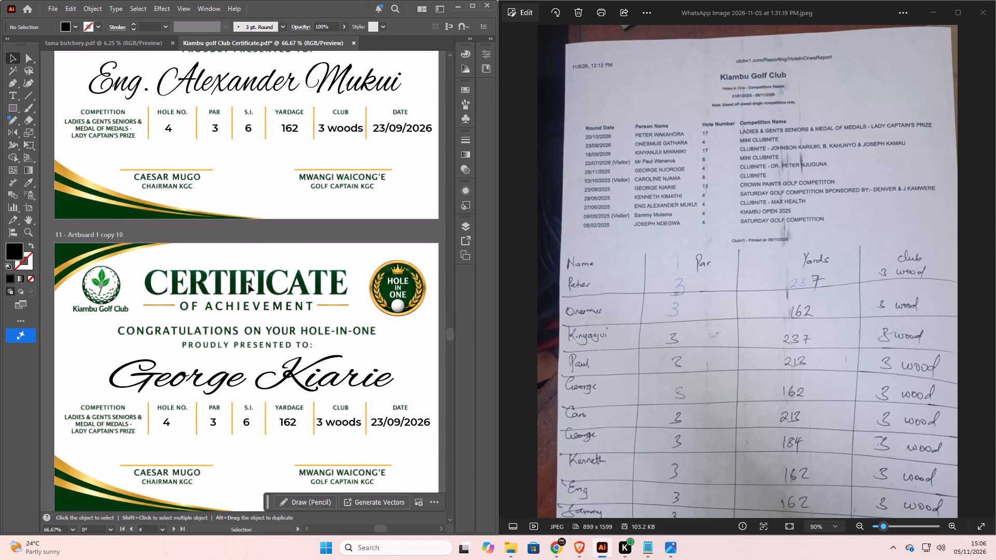
pyautogui.scroll(-2, 248, 285)
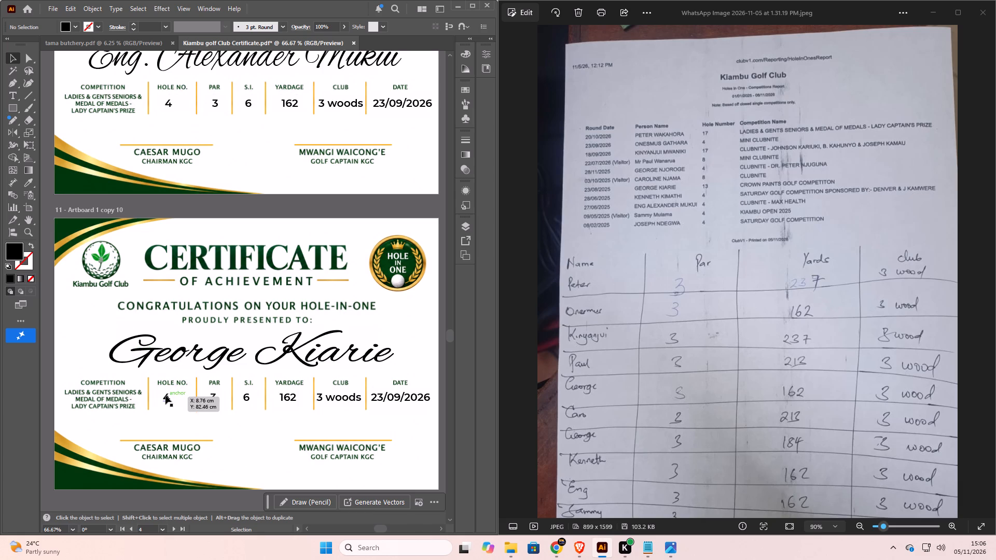
pyautogui.press('t')
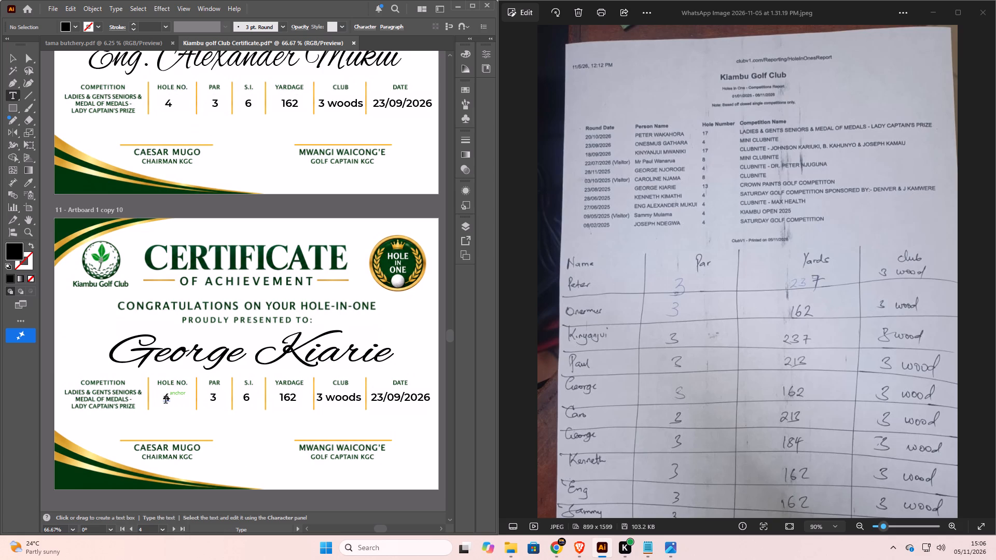
pyautogui.click(165, 401)
pyautogui.click(165, 401)
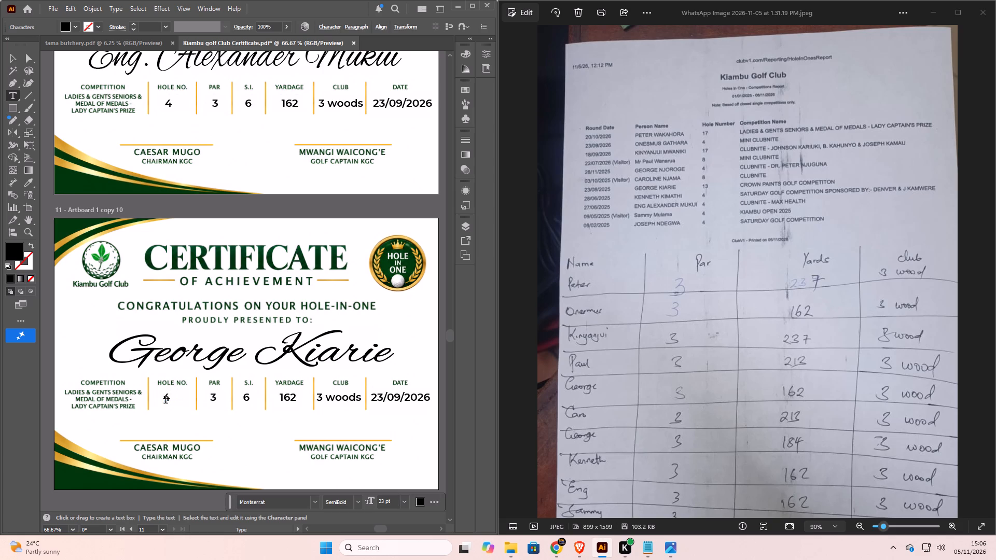
pyautogui.press('BackSpace')
pyautogui.write('13')
pyautogui.press('Delete')
# Set the yardage on the Artboard 1 copy 10 certificate to 184, matching the handwritten list.
pyautogui.click(289, 396)
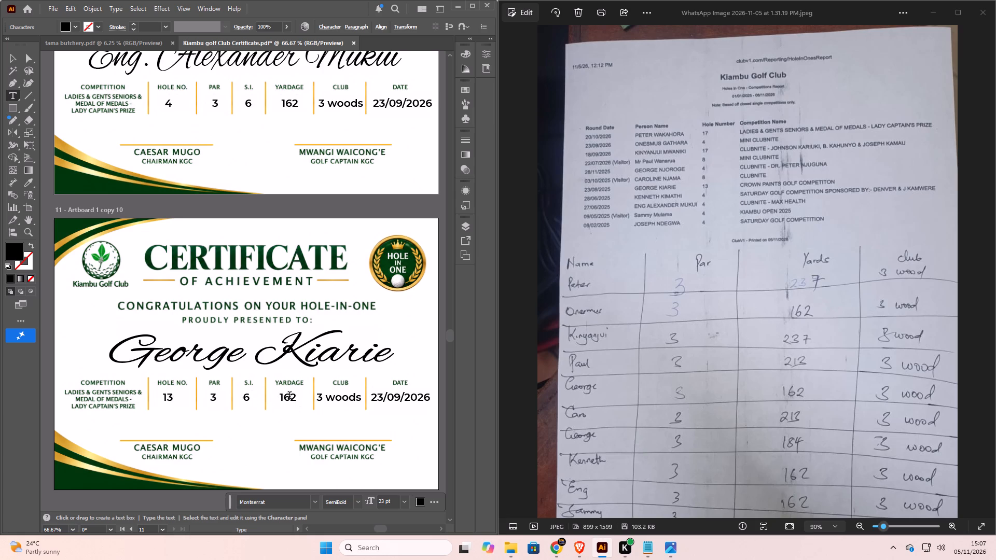
pyautogui.click(289, 398)
pyautogui.press('BackSpace')
pyautogui.press('8')
pyautogui.press('Delete')
pyautogui.press('4')
# Correct the date on the Artboard 1 copy 10 certificate to 23/08/2025, changing only the month and year digits.
pyautogui.click(397, 399)
pyautogui.press('Delete')
pyautogui.press('8')
pyautogui.press('Right')
pyautogui.press('Right')
pyautogui.press('Right')
pyautogui.press('Right')
pyautogui.press('Delete')
pyautogui.press('5')
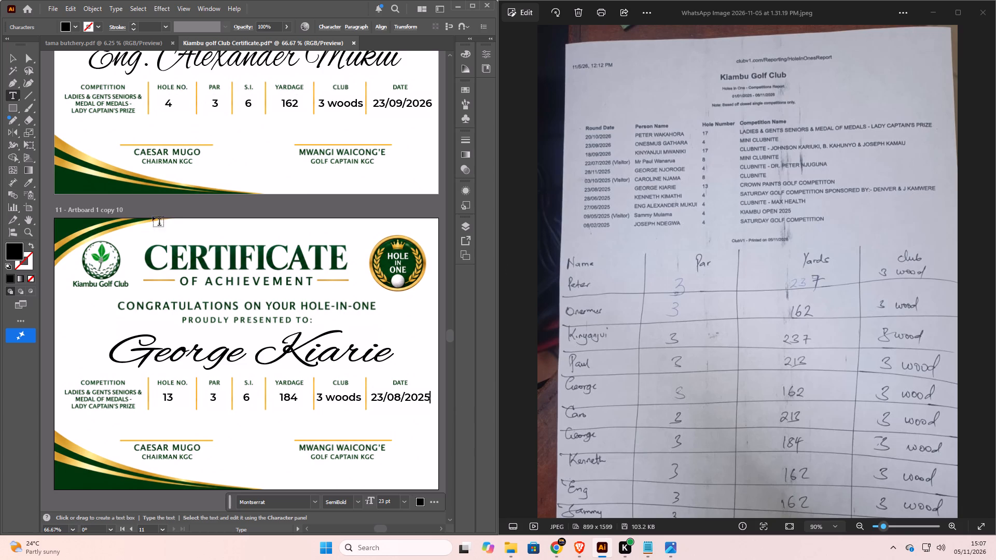
pyautogui.click(11, 58)
pyautogui.scroll(-2, 268, 310)
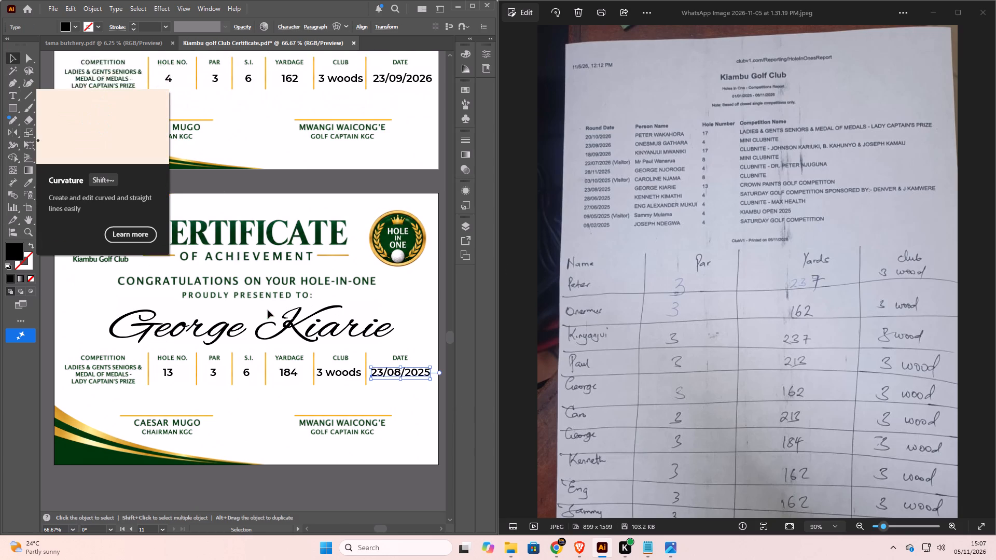
pyautogui.scroll(-2, 268, 310)
pyautogui.scroll(4, 268, 310)
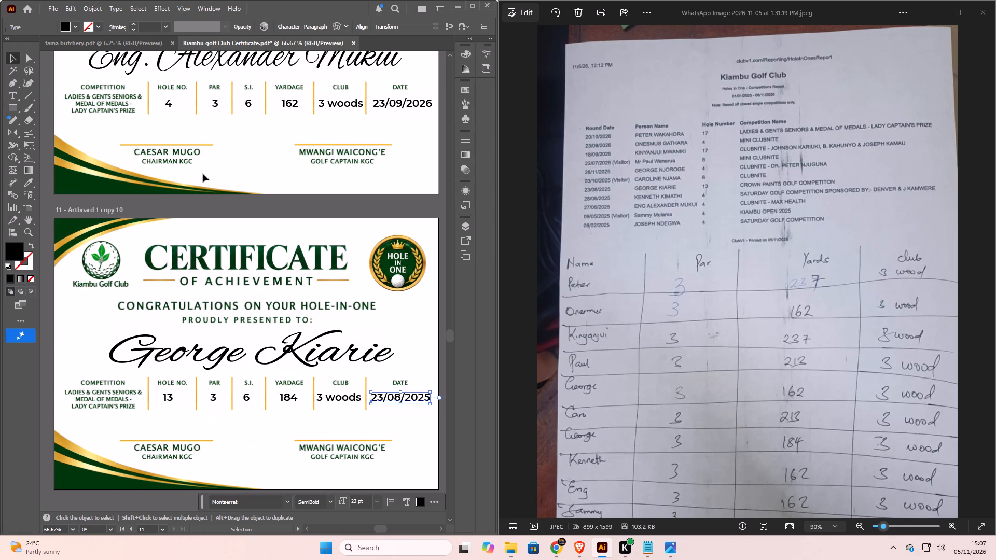
pyautogui.scroll(1, 205, 177)
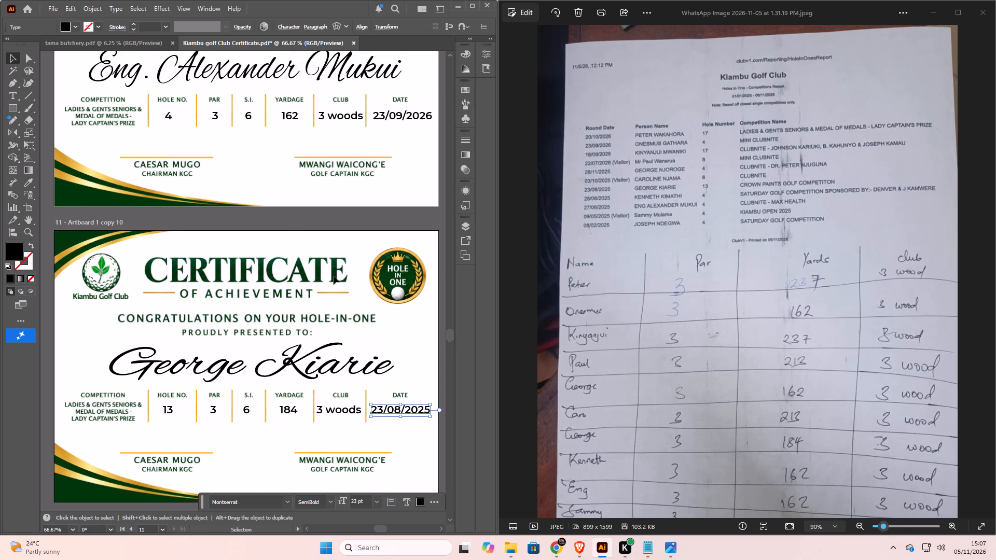
pyautogui.scroll(-1, 329, 308)
pyautogui.click(350, 417)
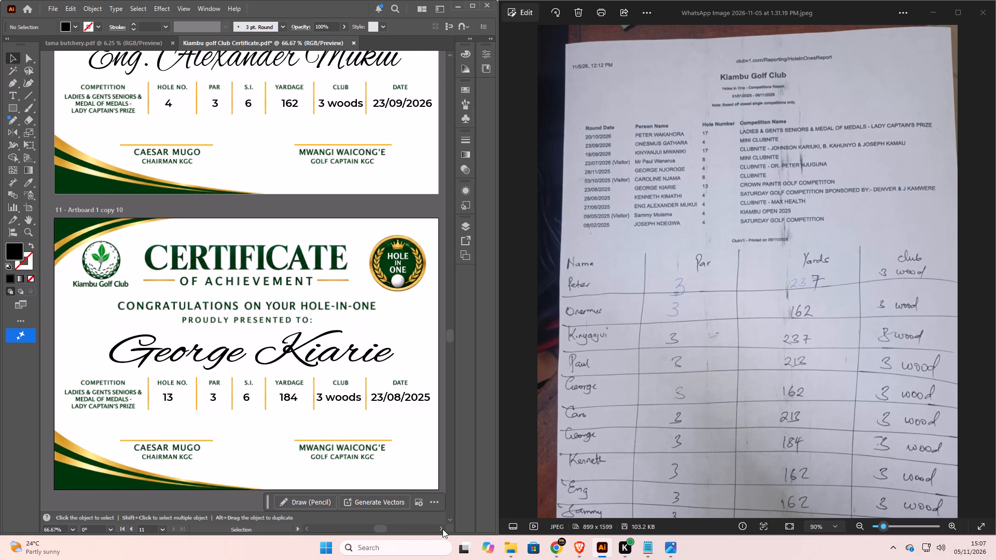
# Correct the date on the Artboard 1 copy 5 certificate to 27/06/2025, keeping its existing text style.
pyautogui.scroll(10, 287, 273)
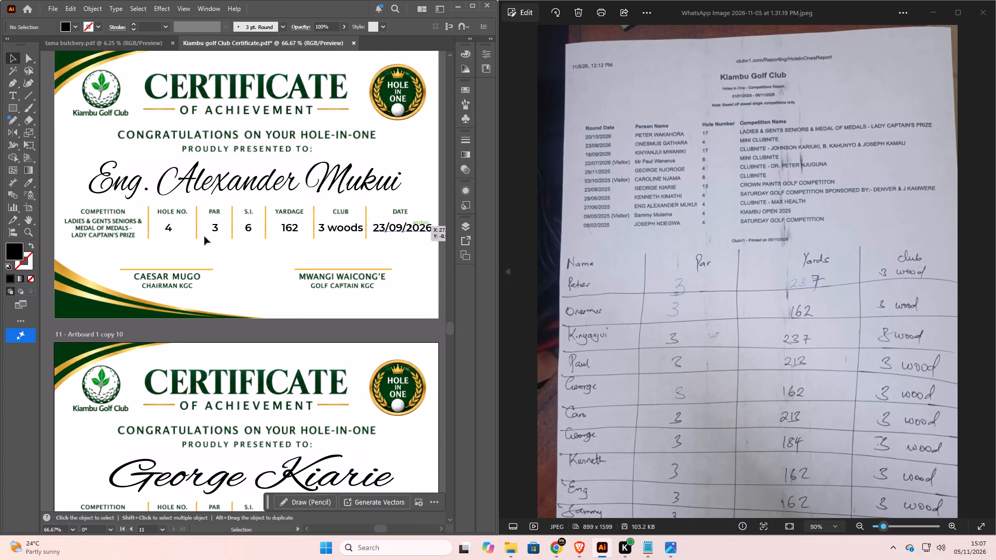
pyautogui.click(166, 228)
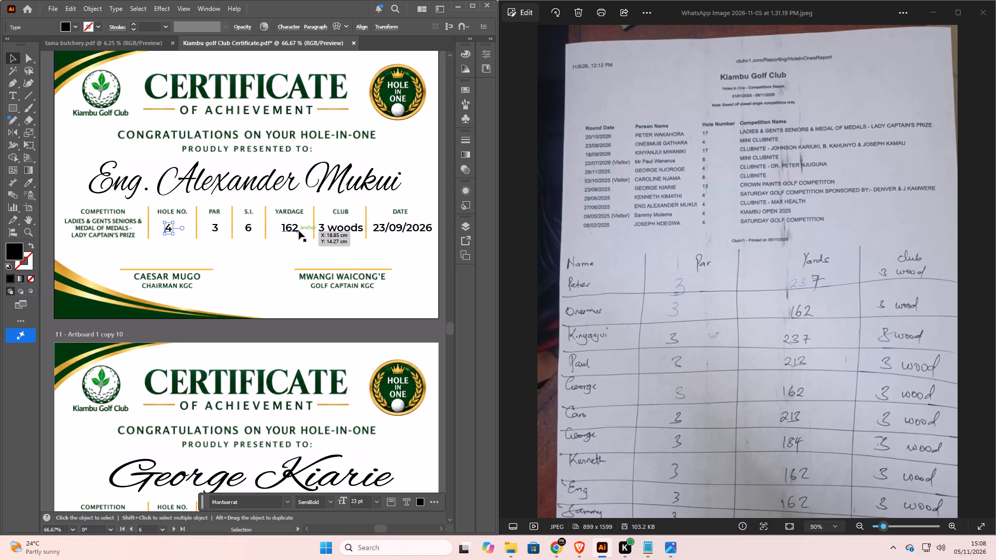
pyautogui.press('t')
pyautogui.click(383, 226)
pyautogui.click(383, 226)
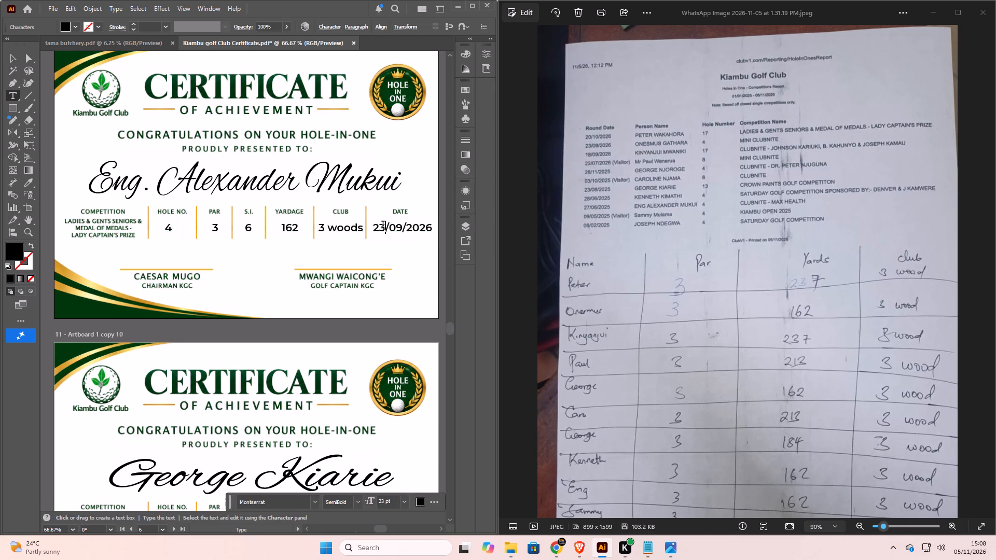
pyautogui.press('BackSpace')
pyautogui.press('7')
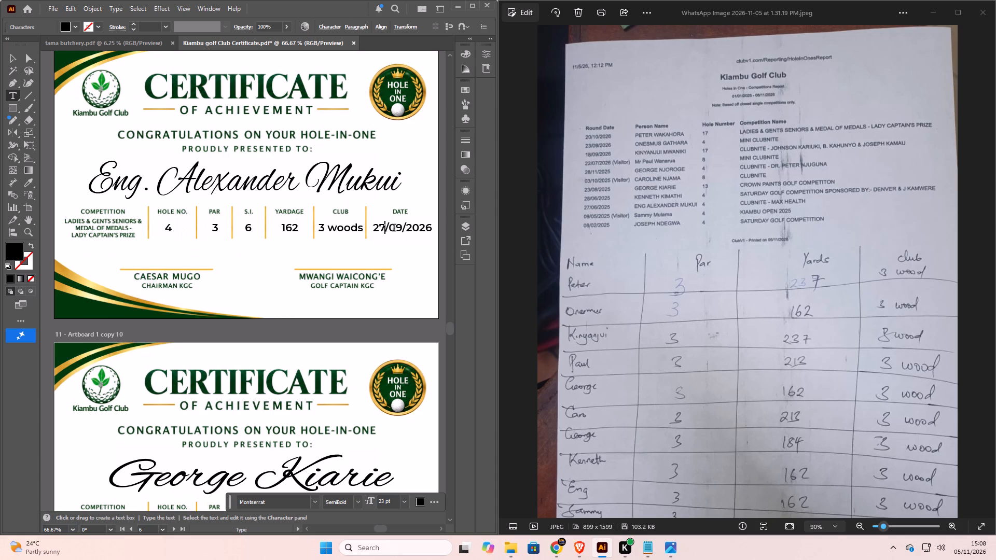
pyautogui.click(394, 229)
pyautogui.press('Delete')
pyautogui.press('6')
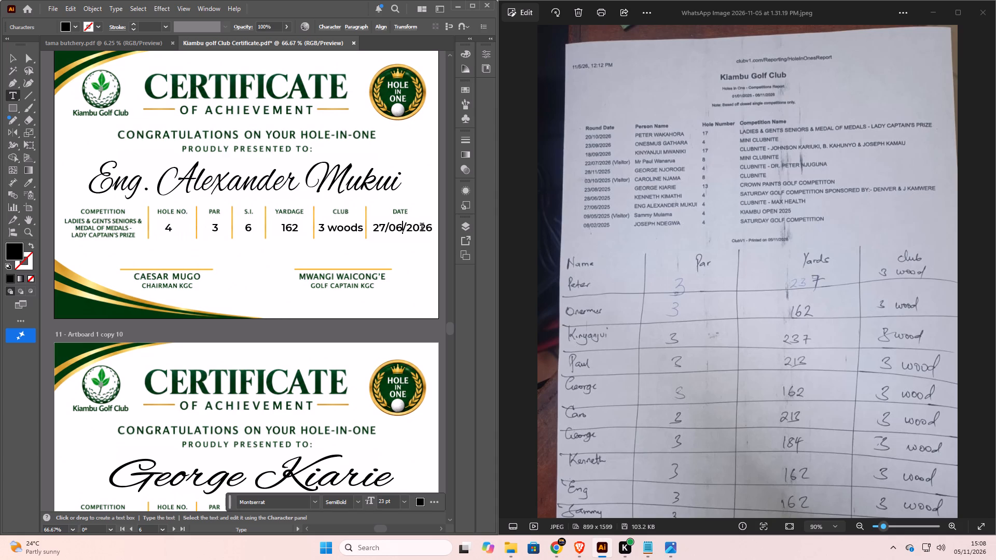
pyautogui.click(422, 228)
pyautogui.click(425, 231)
pyautogui.press('Delete')
pyautogui.press('5')
pyautogui.click(16, 55)
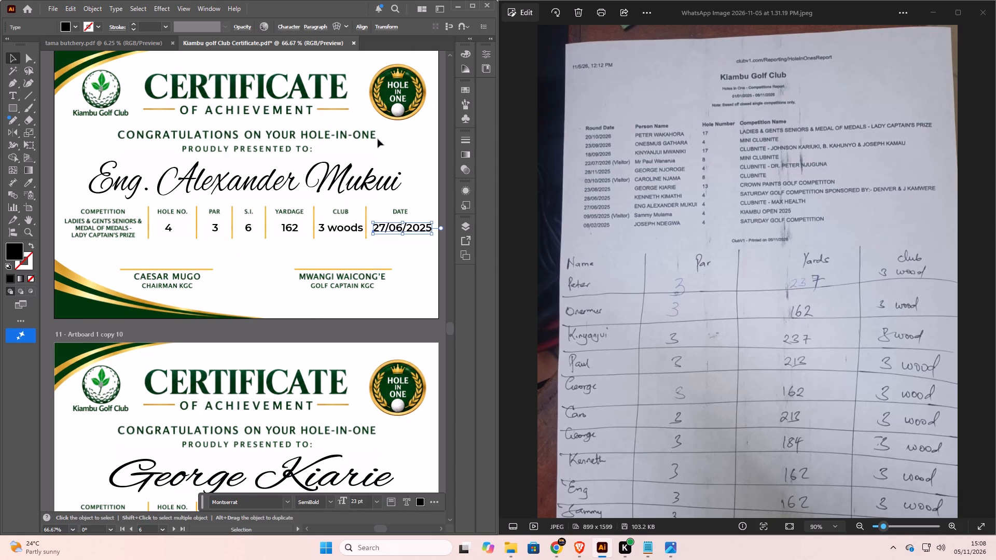
# Set the date on the certificate directly above Artboard 1 copy 5 to 27/06/2025, keeping its existing text style.
pyautogui.scroll(16, 236, 180)
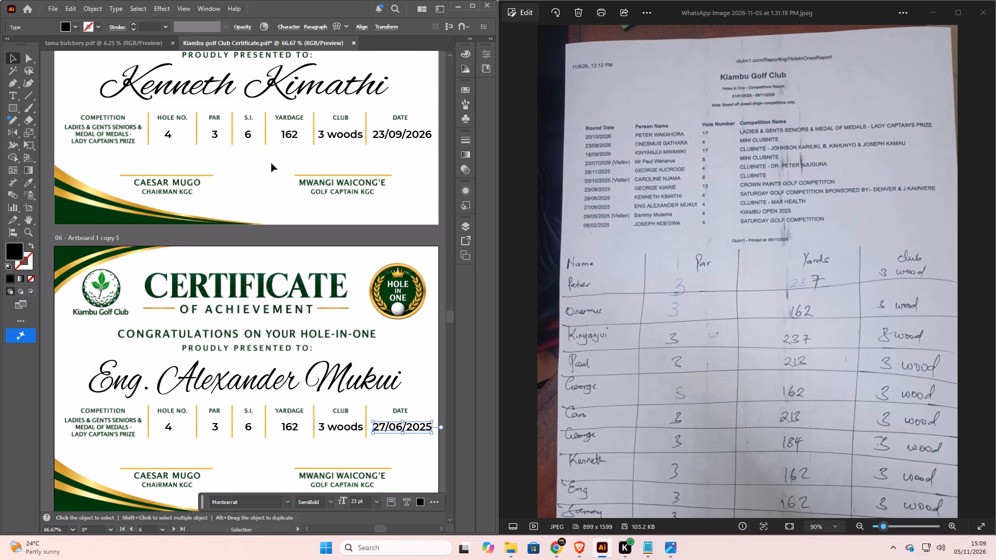
pyautogui.click(171, 135)
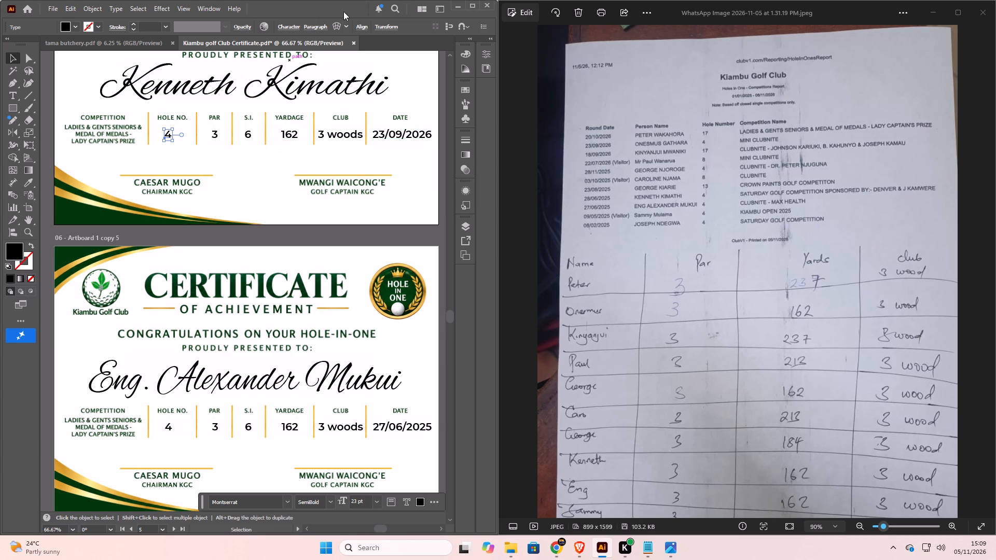
pyautogui.click(380, 130)
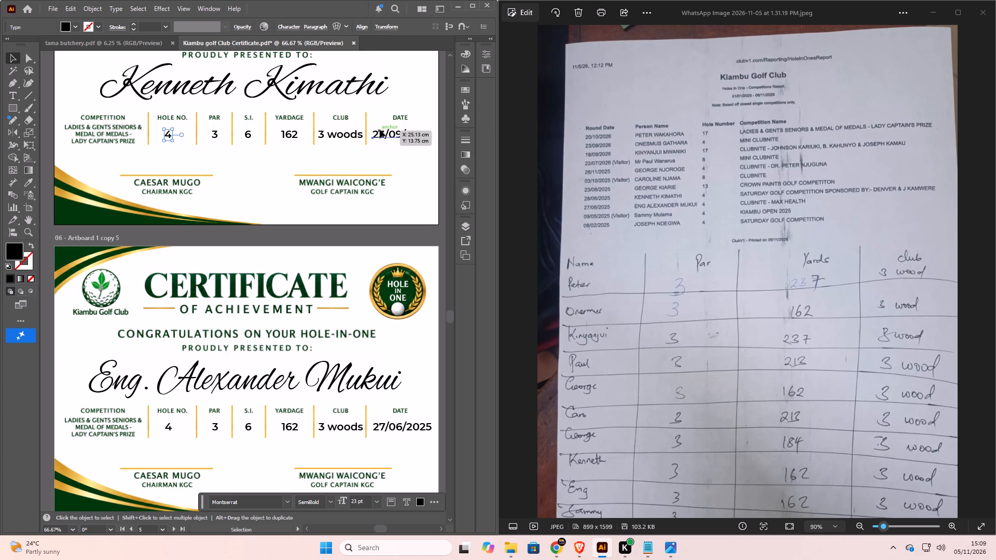
pyautogui.press('t')
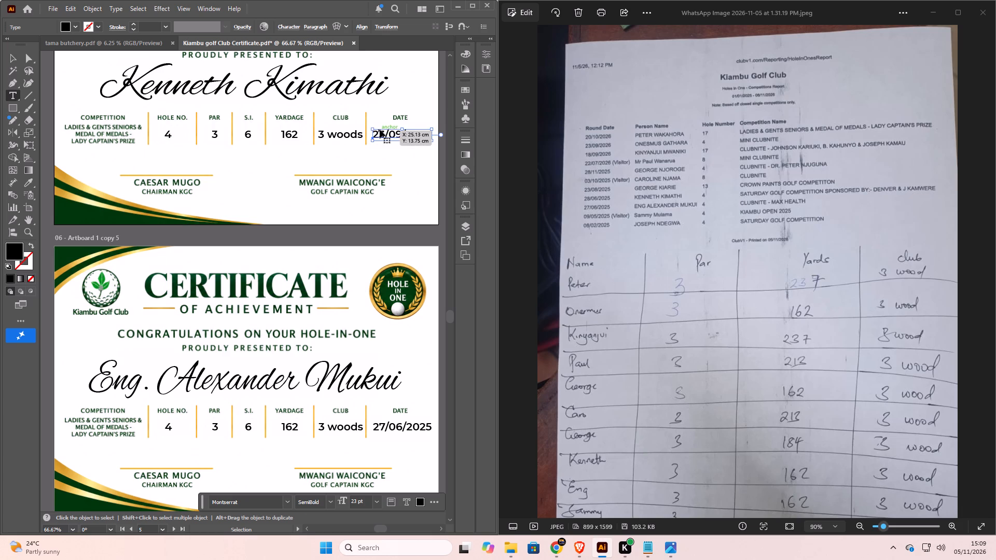
pyautogui.click(384, 135)
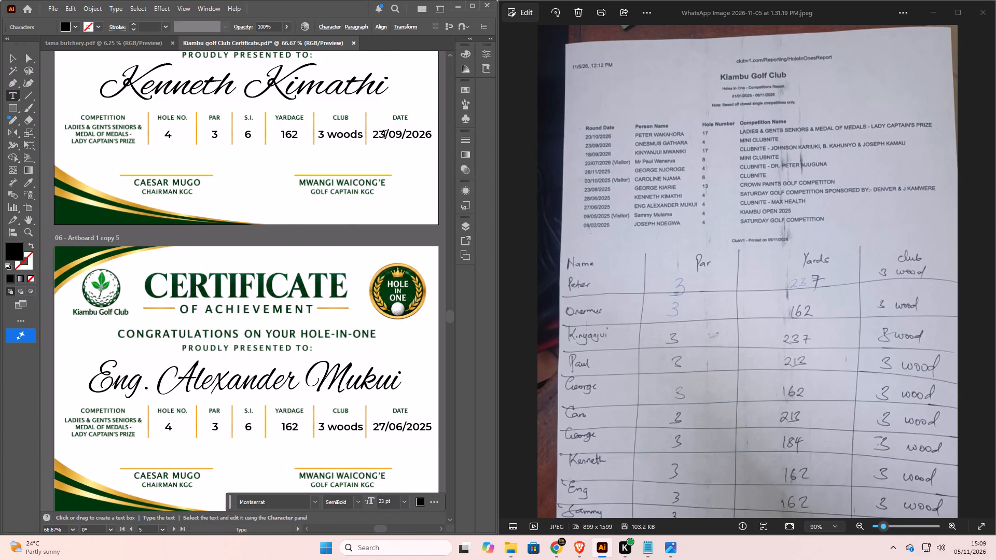
pyautogui.press('BackSpace')
pyautogui.press('7')
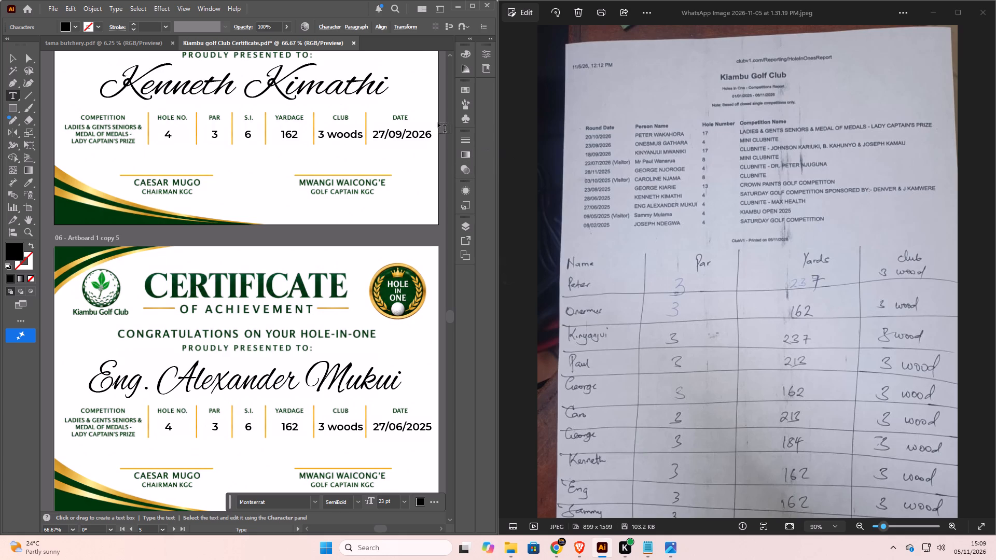
pyautogui.press('Right')
pyautogui.press('Right')
pyautogui.press('Delete')
pyautogui.press('6')
pyautogui.press('Right')
pyautogui.press('Right')
pyautogui.press('Right')
pyautogui.press('Right')
pyautogui.press('Delete')
pyautogui.press('5')
# Save the Kiambu golf Club Certificate document and leave text editing with nothing selected.
pyautogui.hotkey('ctrl', 's')
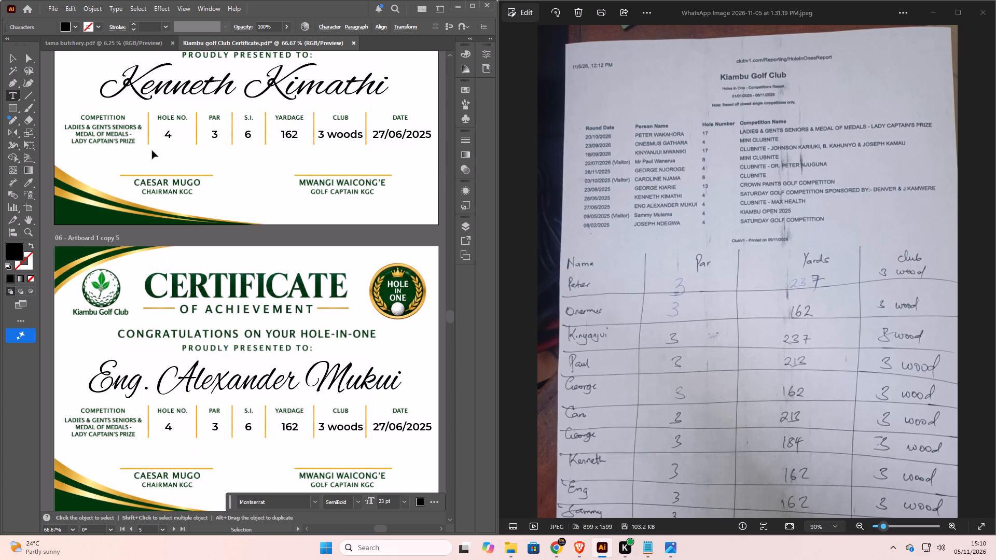
pyautogui.click(9, 59)
pyautogui.click(275, 169)
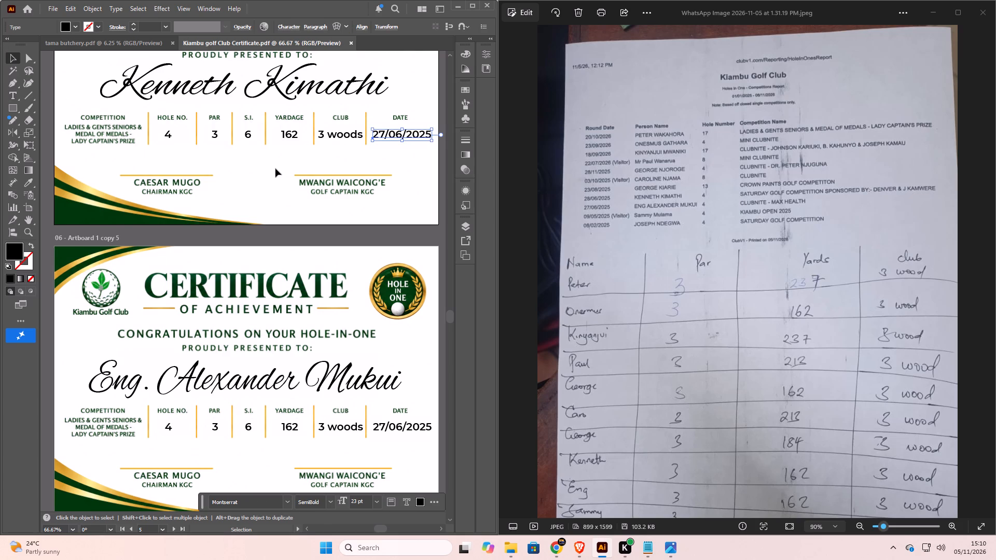
# Look over the neighbouring certificates, including Artboard 1 copy 8, for details that still need correcting.
pyautogui.keyDown('alt'); pyautogui.scroll(3, 287, 166); pyautogui.keyUp('alt')
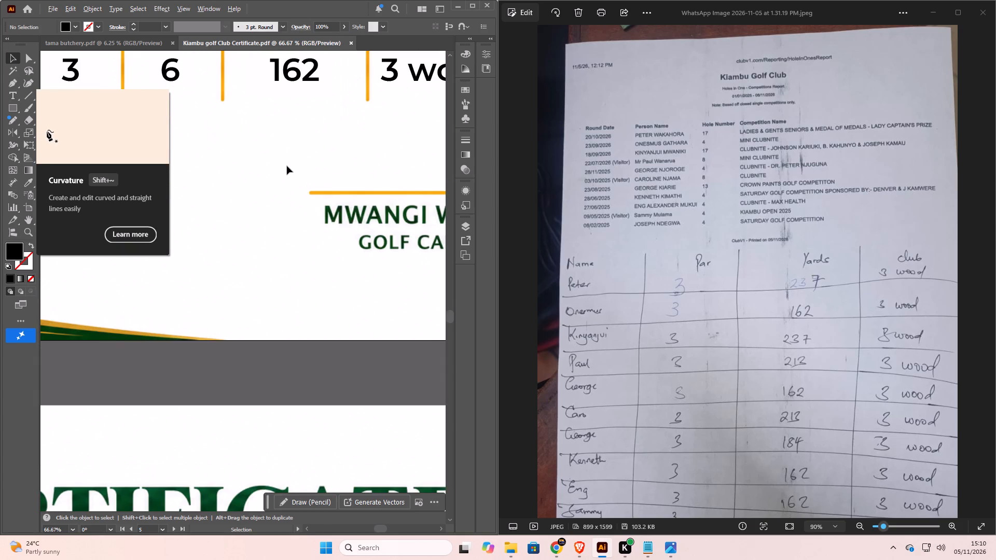
pyautogui.keyDown('alt'); pyautogui.scroll(-4, 287, 166); pyautogui.keyUp('alt')
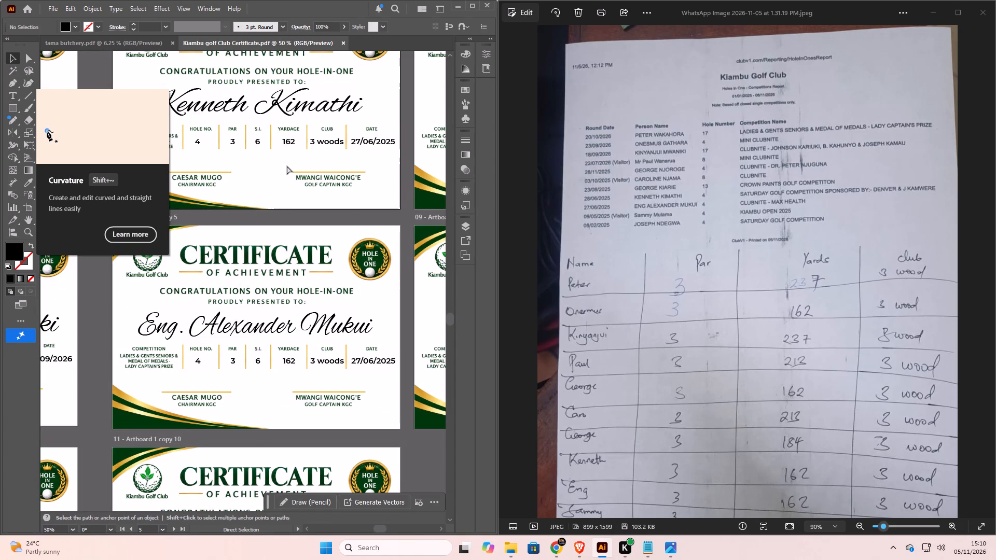
pyautogui.keyDown('ctrl'); pyautogui.scroll(2, 287, 166); pyautogui.keyUp('ctrl')
pyautogui.keyDown('ctrl'); pyautogui.scroll(-17, 287, 166); pyautogui.keyUp('ctrl')
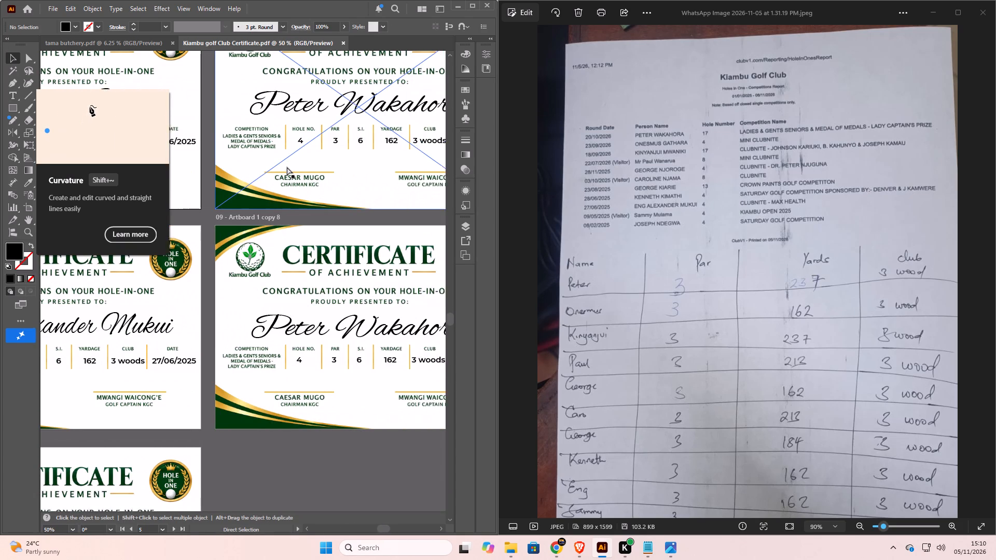
pyautogui.keyDown('ctrl'); pyautogui.scroll(-2, 287, 167); pyautogui.keyUp('ctrl')
pyautogui.keyDown('ctrl'); pyautogui.scroll(17, 287, 167); pyautogui.keyUp('ctrl')
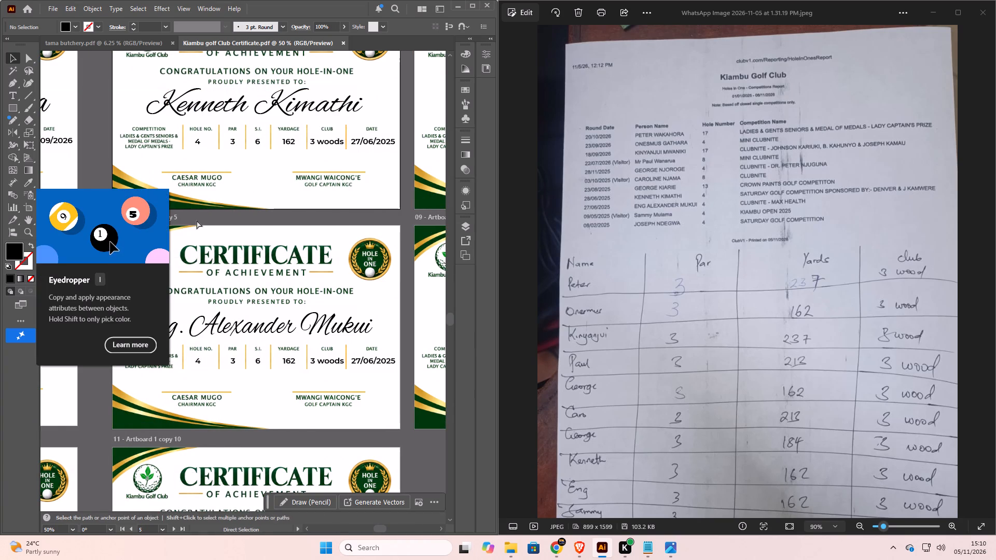
# Compare the full set of certificates with the photographed report and handwritten list, checking Artboard 1 copy 6 closely for missing details.
pyautogui.keyDown('ctrl'); pyautogui.scroll(7, 237, 214); pyautogui.keyUp('ctrl')
pyautogui.keyDown('ctrl'); pyautogui.scroll(18, 236, 212); pyautogui.keyUp('ctrl')
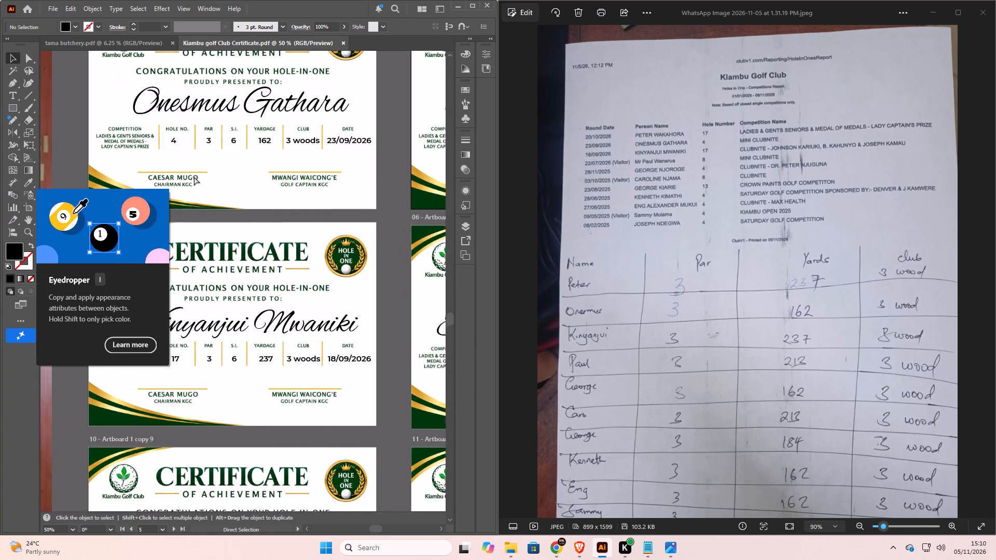
pyautogui.keyDown('ctrl'); pyautogui.scroll(19, 194, 177); pyautogui.keyUp('ctrl')
pyautogui.keyDown('ctrl'); pyautogui.scroll(8, 208, 177); pyautogui.keyUp('ctrl')
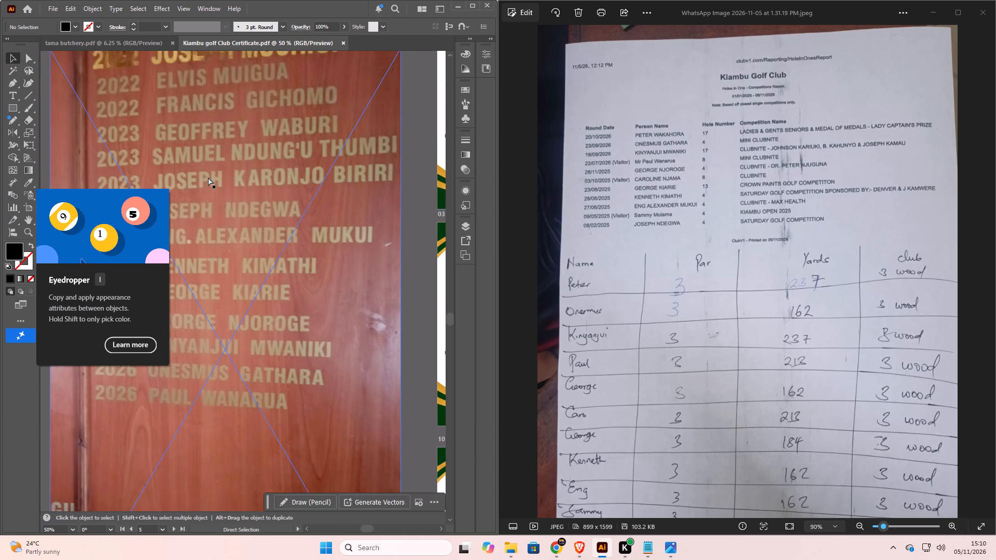
pyautogui.keyDown('ctrl'); pyautogui.scroll(4, 208, 177); pyautogui.keyUp('ctrl')
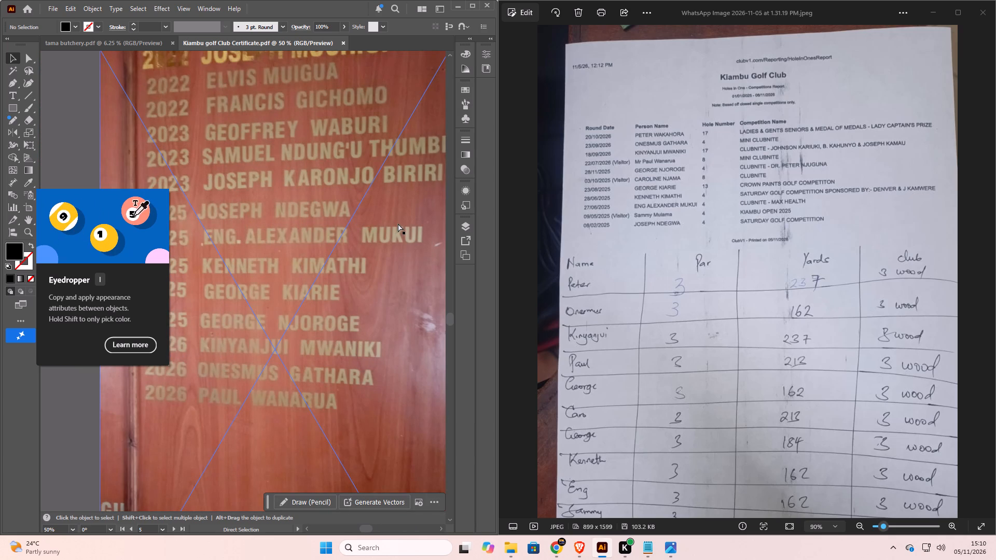
pyautogui.keyDown('ctrl'); pyautogui.scroll(-12, 383, 219); pyautogui.keyUp('ctrl')
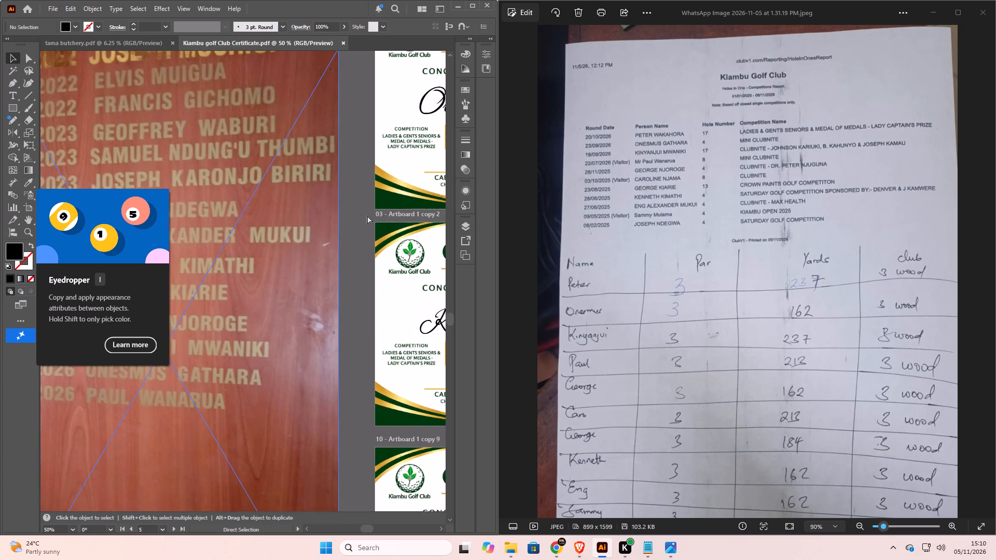
pyautogui.keyDown('ctrl'); pyautogui.scroll(-10, 367, 216); pyautogui.keyUp('ctrl')
pyautogui.hotkey('ctrl', '-')
pyautogui.hotkey('ctrl', '-')
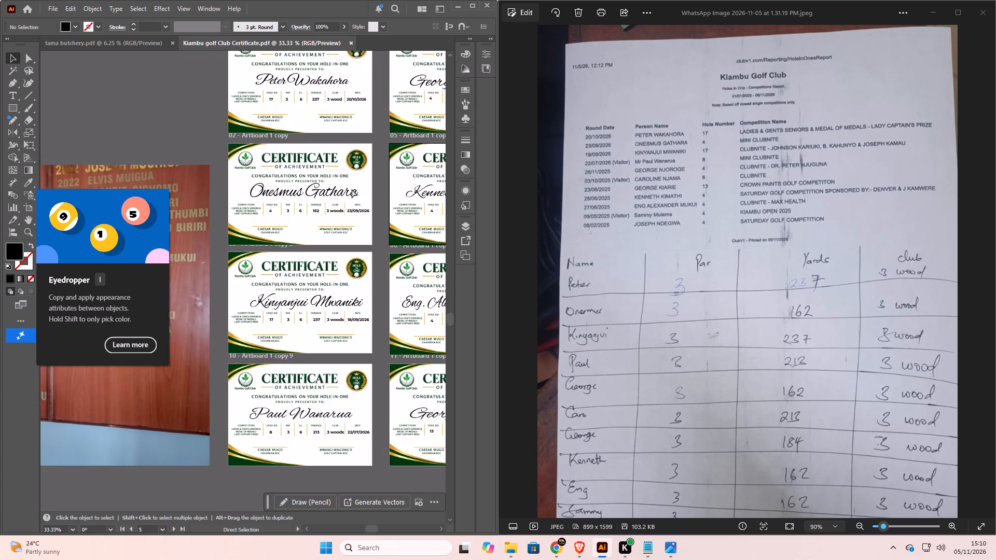
pyautogui.hotkey('ctrl', '-')
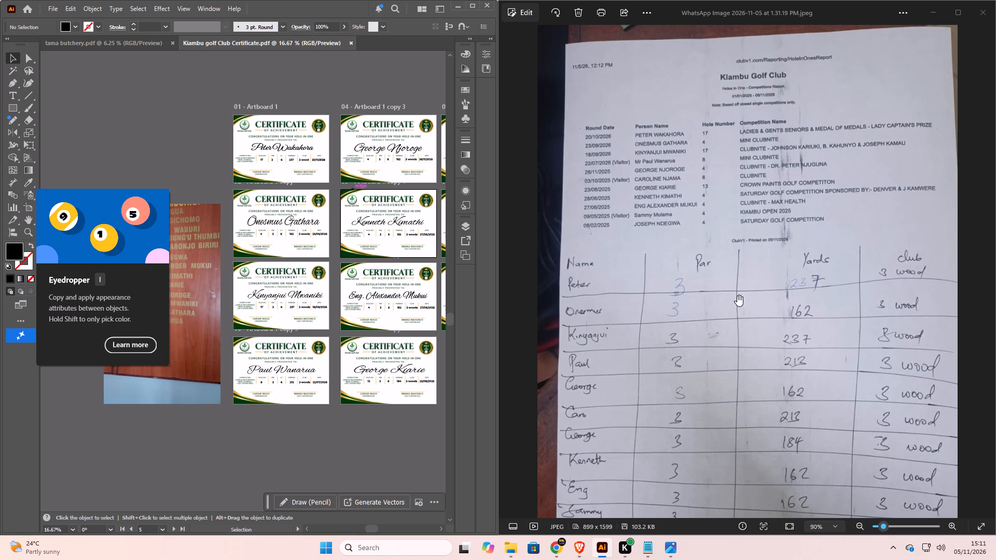
pyautogui.scroll(-3, 813, 371)
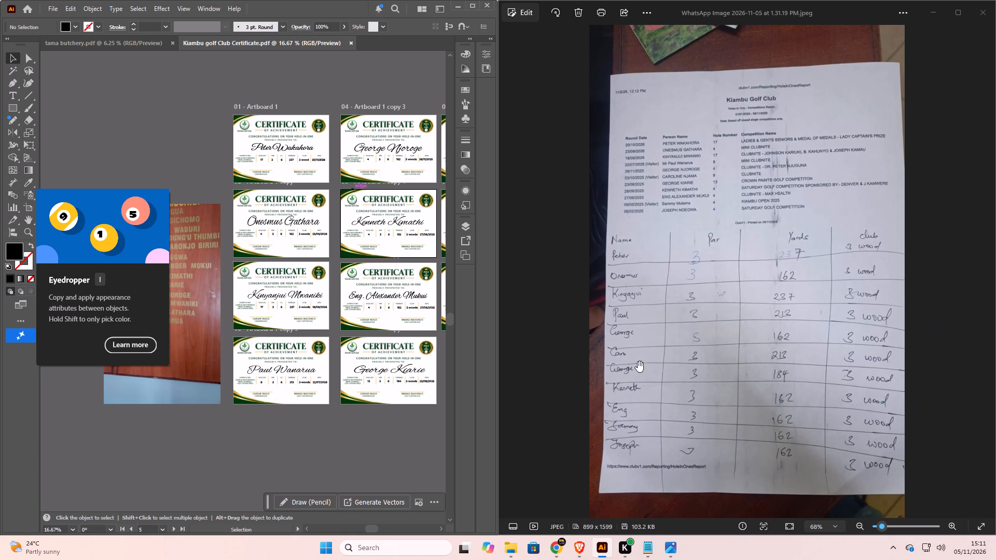
pyautogui.moveTo(392, 278); pyautogui.dragTo(312, 262, button='middle')
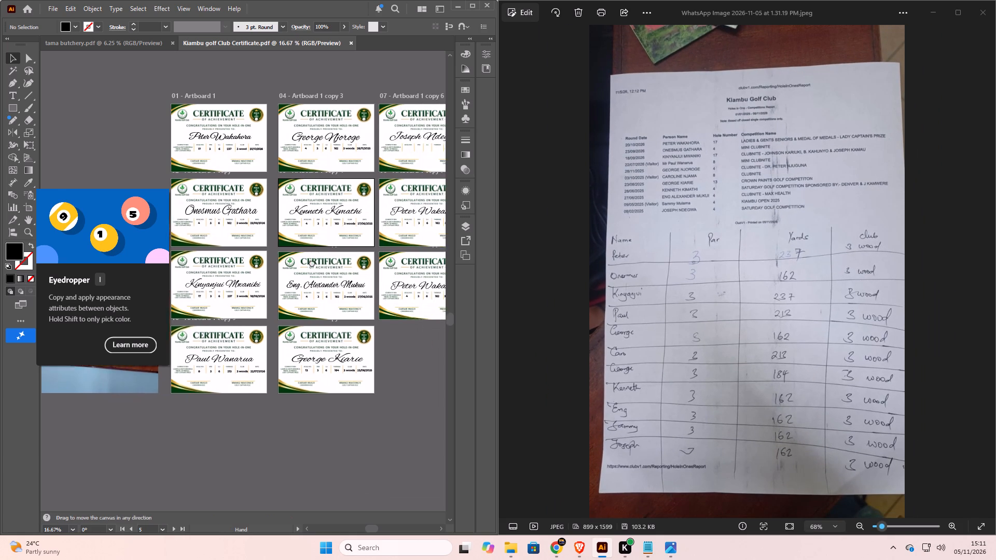
pyautogui.moveTo(312, 262); pyautogui.dragTo(286, 259, button='middle')
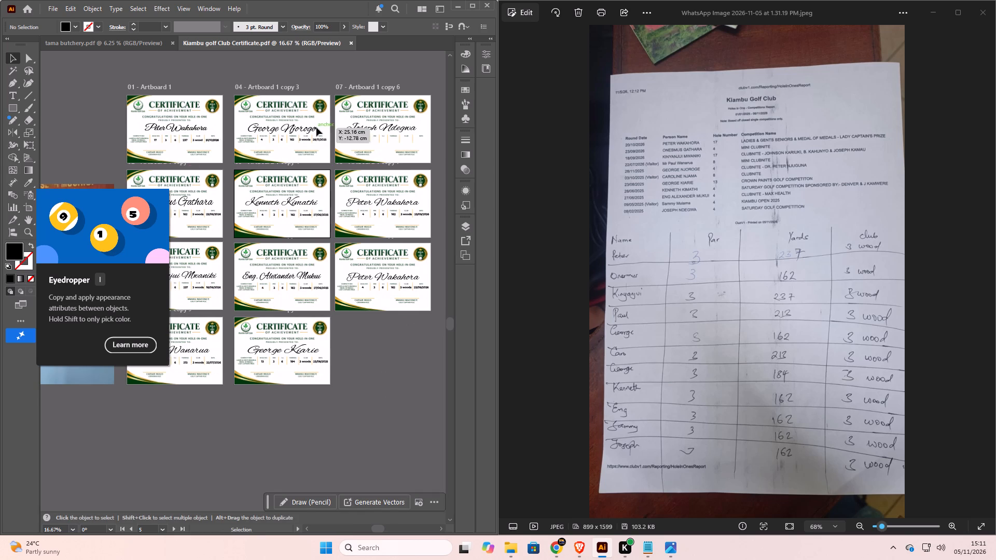
pyautogui.click(370, 148)
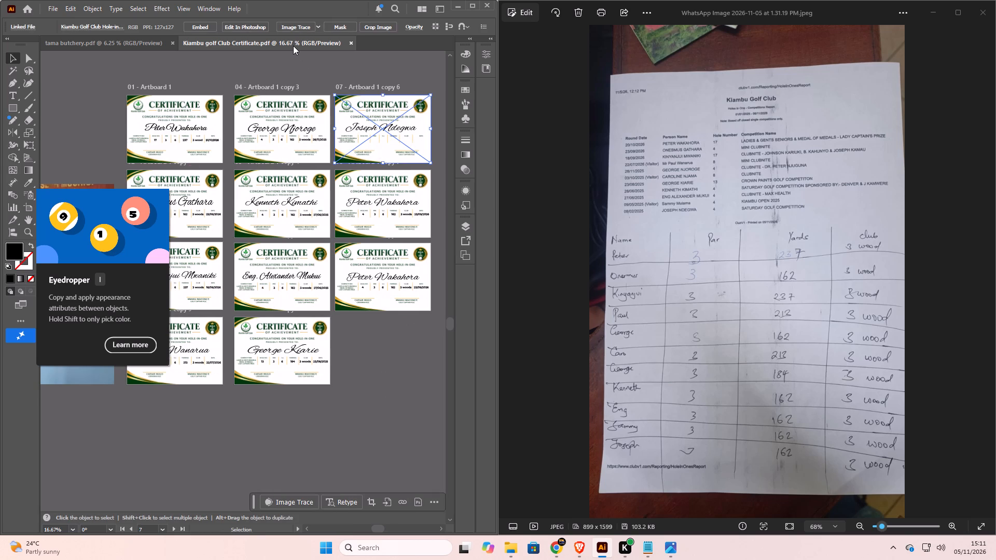
pyautogui.hotkey('ctrl', '=')
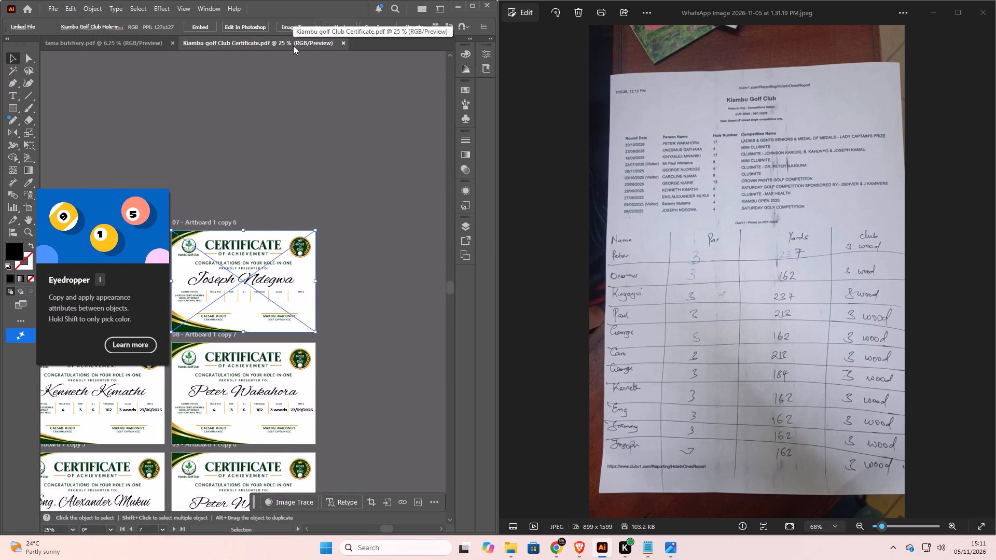
pyautogui.hotkey('ctrl', '=')
pyautogui.hotkey('ctrl', '=')
# Move the row of values from hole number through date off the Artboard 1 copy 3 certificate onto Artboard 1 copy 6.
pyautogui.keyDown('ctrl'); pyautogui.scroll(8, 293, 46); pyautogui.keyUp('ctrl')
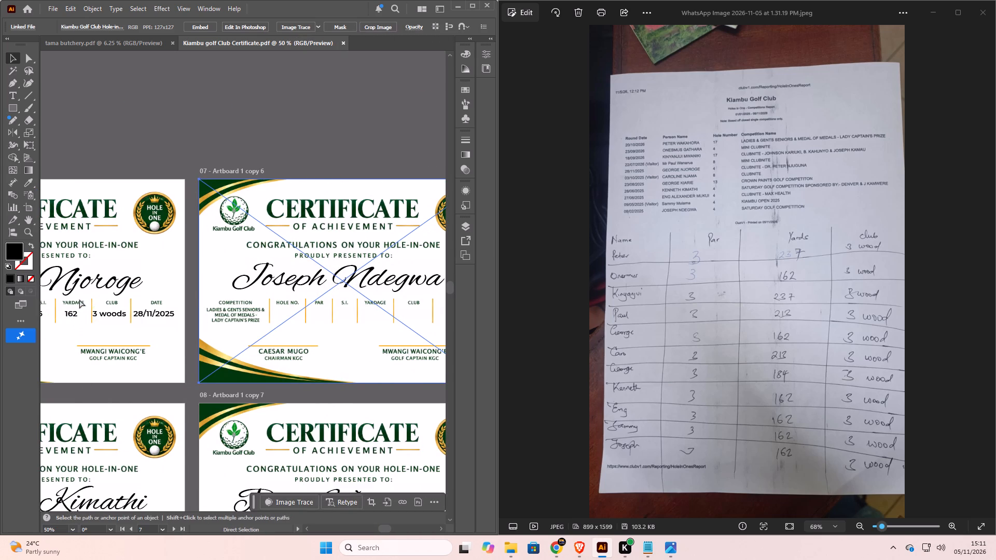
pyautogui.keyDown('ctrl'); pyautogui.scroll(-5, 66, 293); pyautogui.keyUp('ctrl')
pyautogui.keyDown('ctrl'); pyautogui.scroll(14, 66, 293); pyautogui.keyUp('ctrl')
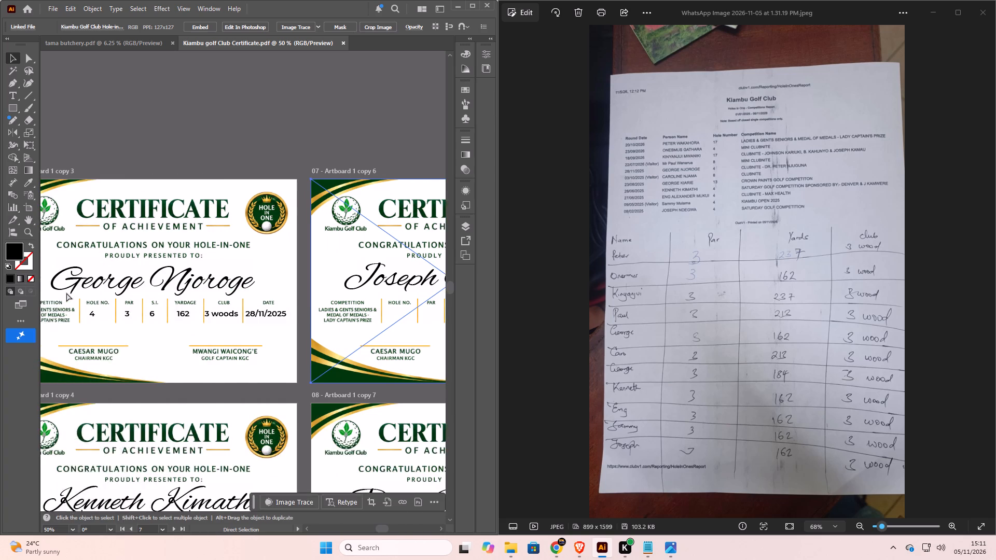
pyautogui.keyDown('ctrl'); pyautogui.scroll(5, 66, 293); pyautogui.keyUp('ctrl')
pyautogui.moveTo(144, 306); pyautogui.dragTo(189, 319)
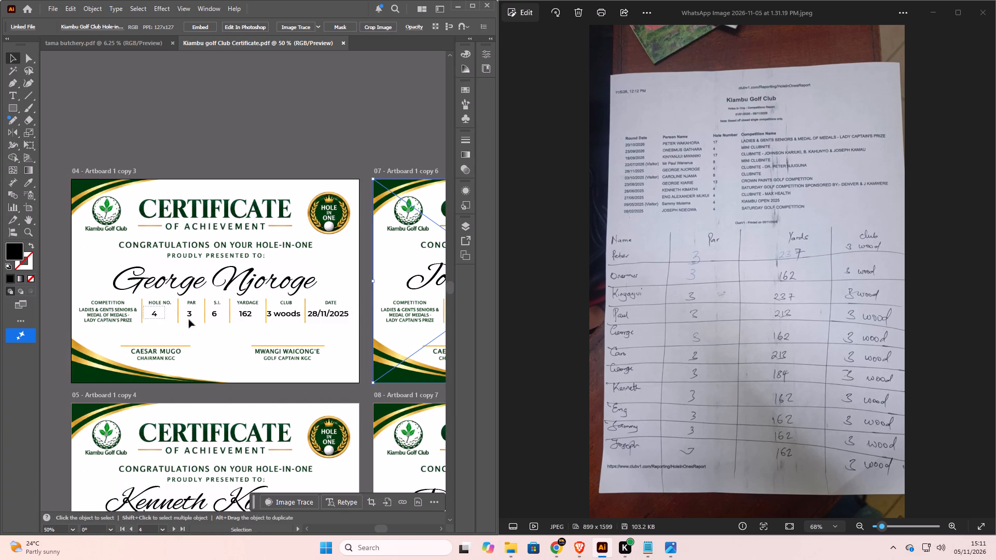
pyautogui.moveTo(189, 319); pyautogui.dragTo(354, 322)
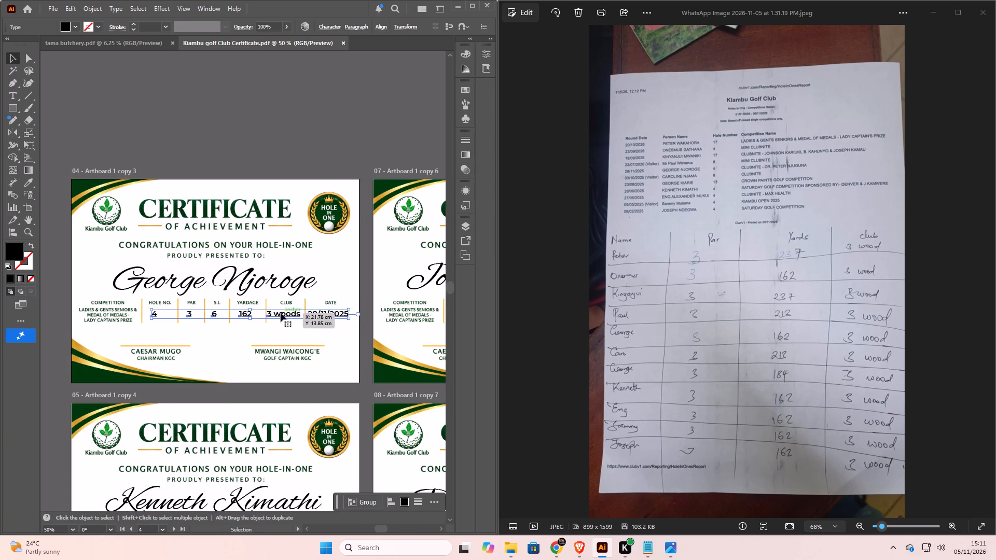
pyautogui.hotkey('ctrl', '-')
pyautogui.hotkey('ctrl', '-')
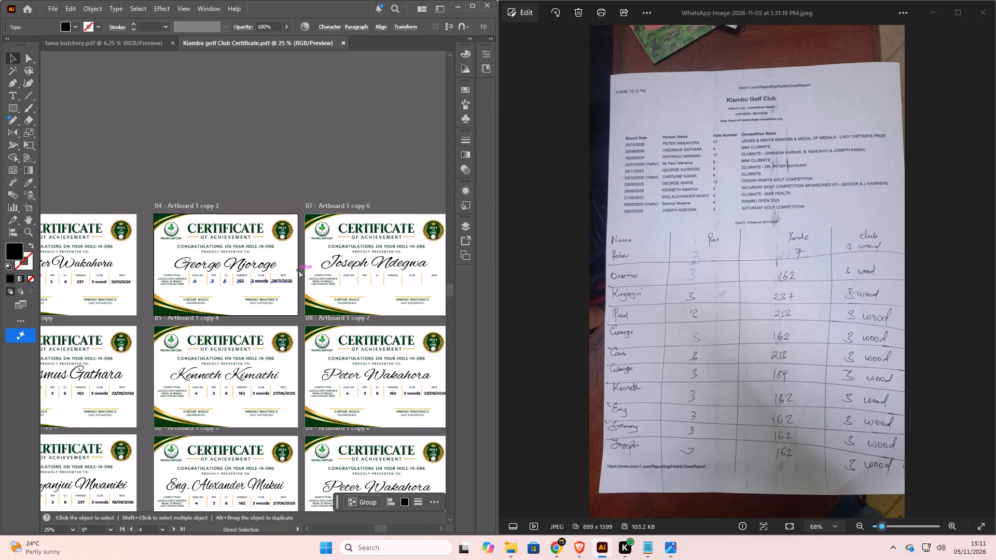
pyautogui.hotkey('ctrl', '-')
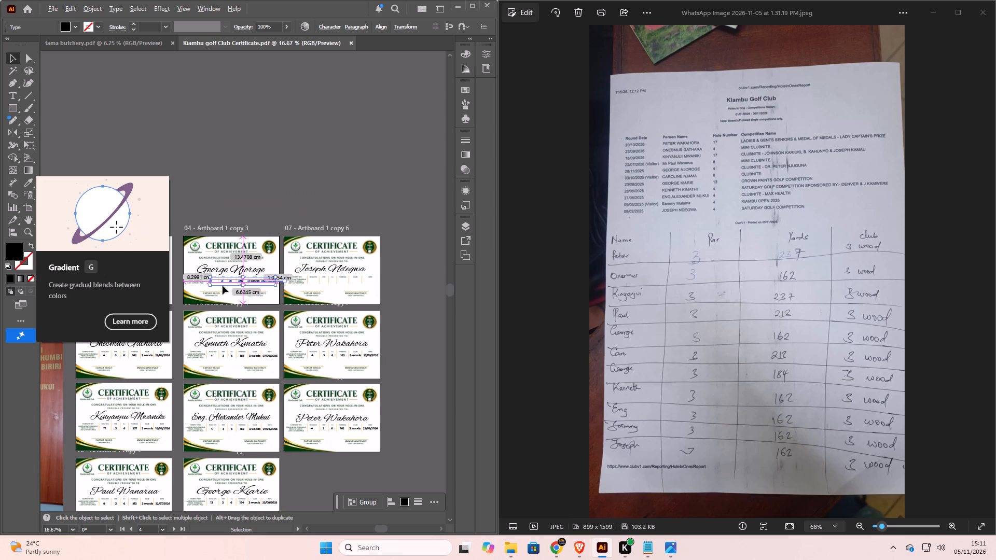
pyautogui.keyDown('alt'); pyautogui.moveTo(224, 279); pyautogui.dragTo(314, 283); pyautogui.keyUp('alt')
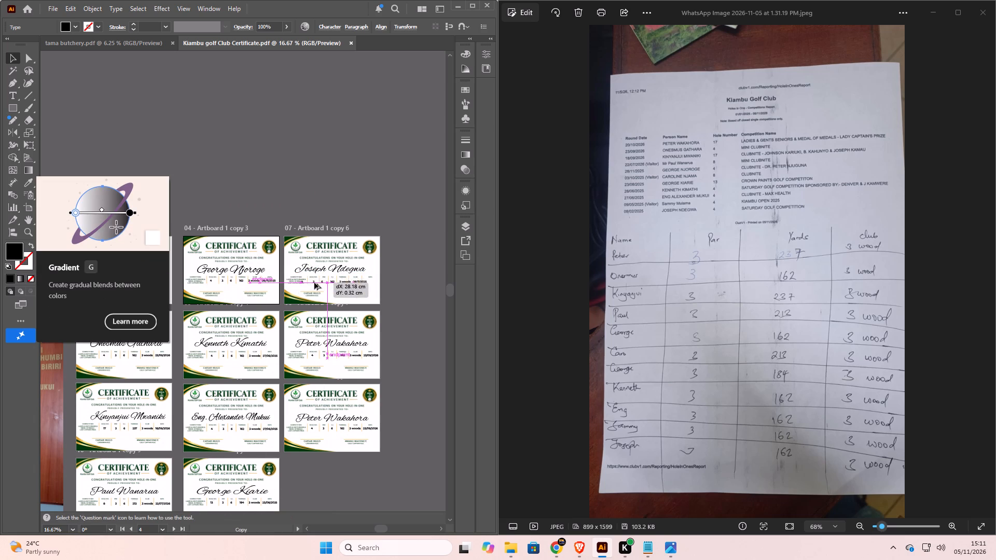
pyautogui.keyDown('alt'); pyautogui.moveTo(314, 283); pyautogui.dragTo(326, 281); pyautogui.keyUp('alt')
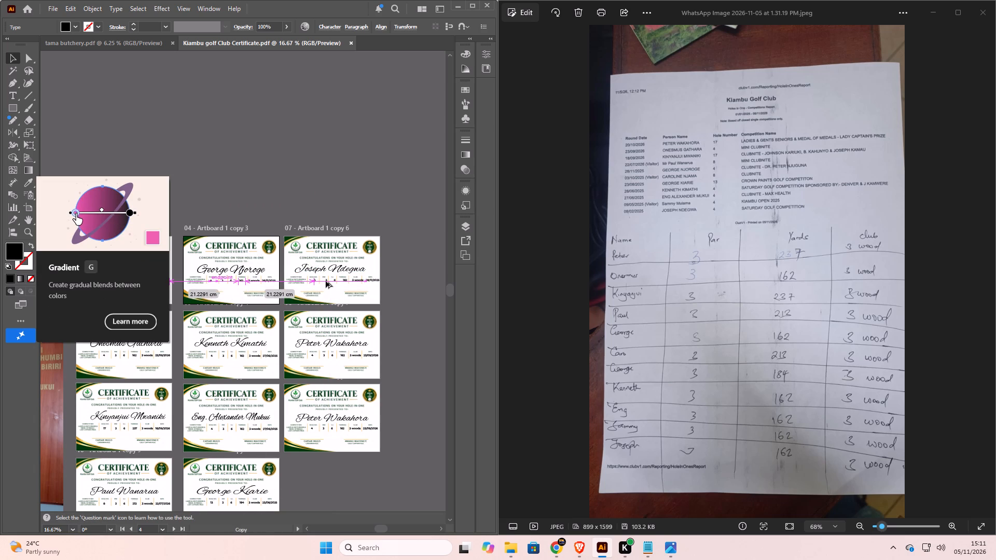
pyautogui.keyDown('alt'); pyautogui.moveTo(326, 281); pyautogui.dragTo(325, 281); pyautogui.keyUp('alt')
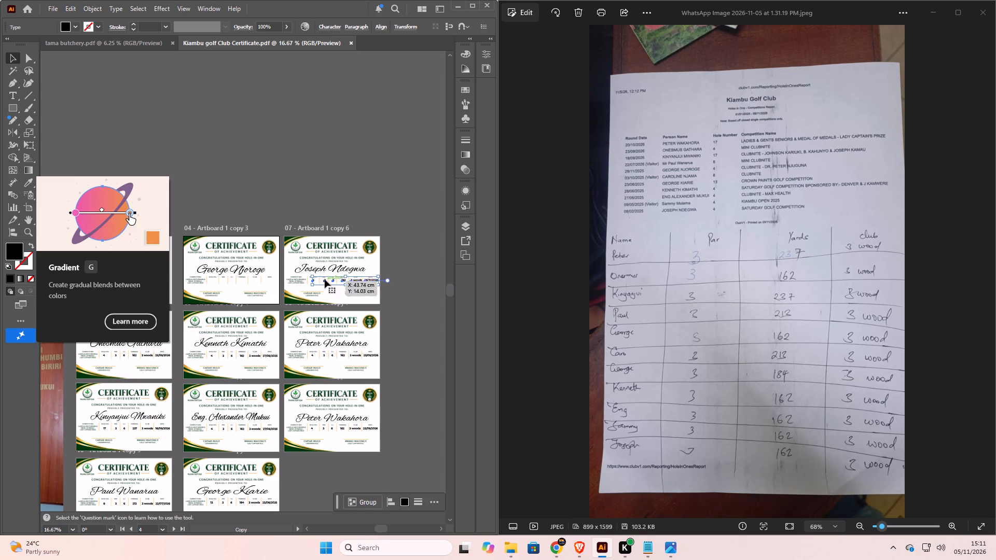
# Adjust the row of values on Artboard 1 copy 6 so each one sits centred under its column heading.
pyautogui.hotkey('ctrl', '=')
pyautogui.hotkey('ctrl', '=')
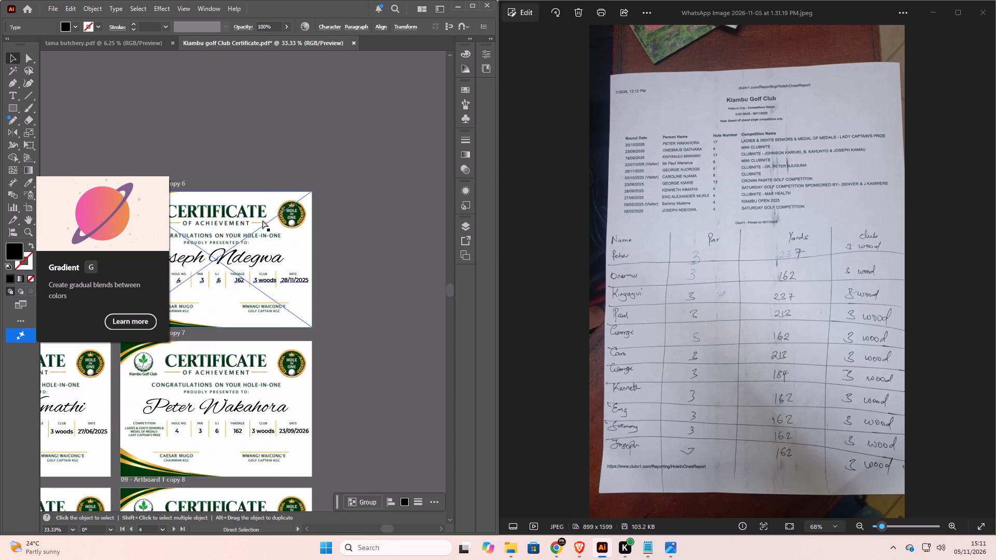
pyautogui.hotkey('ctrl', '=')
pyautogui.hotkey('ctrl', '=')
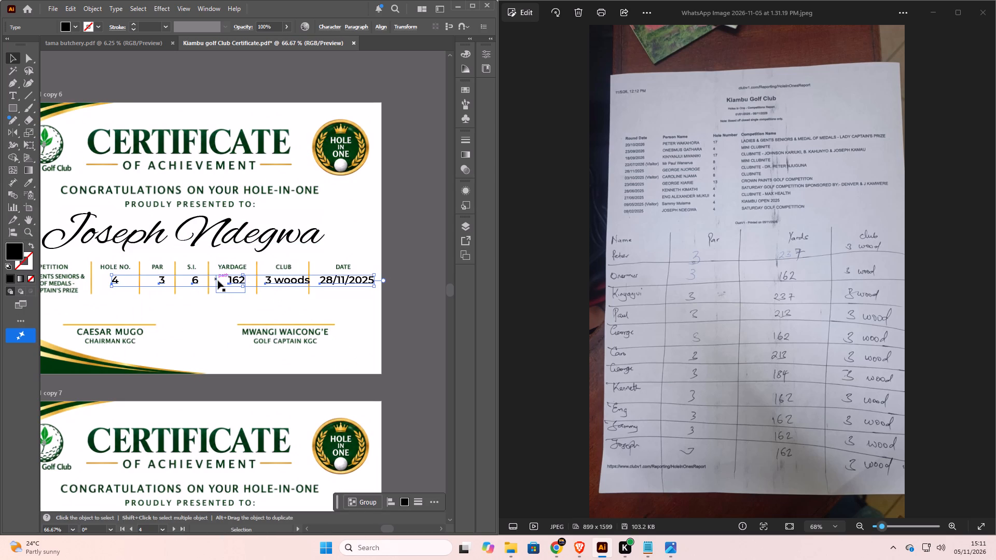
pyautogui.moveTo(197, 281); pyautogui.dragTo(186, 283)
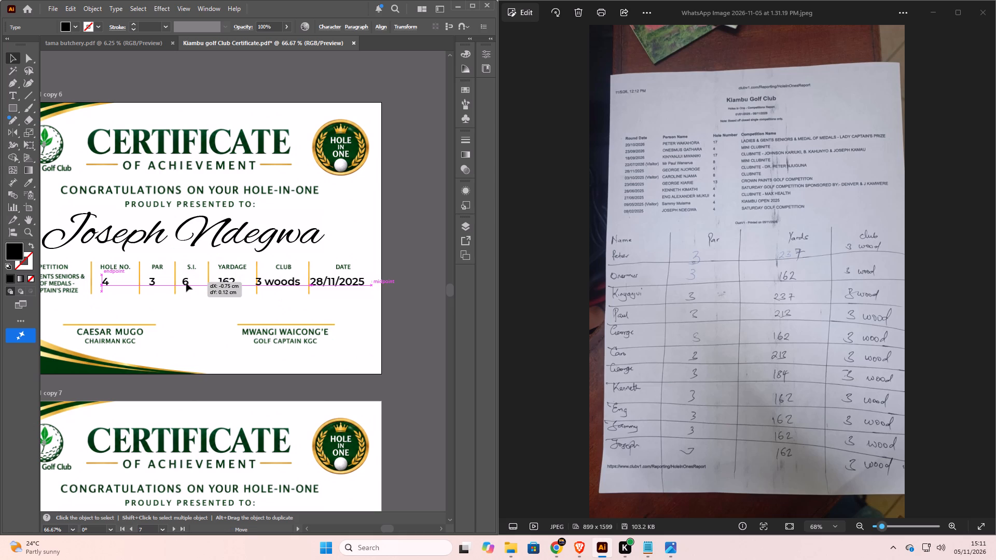
pyautogui.moveTo(186, 283); pyautogui.dragTo(191, 283)
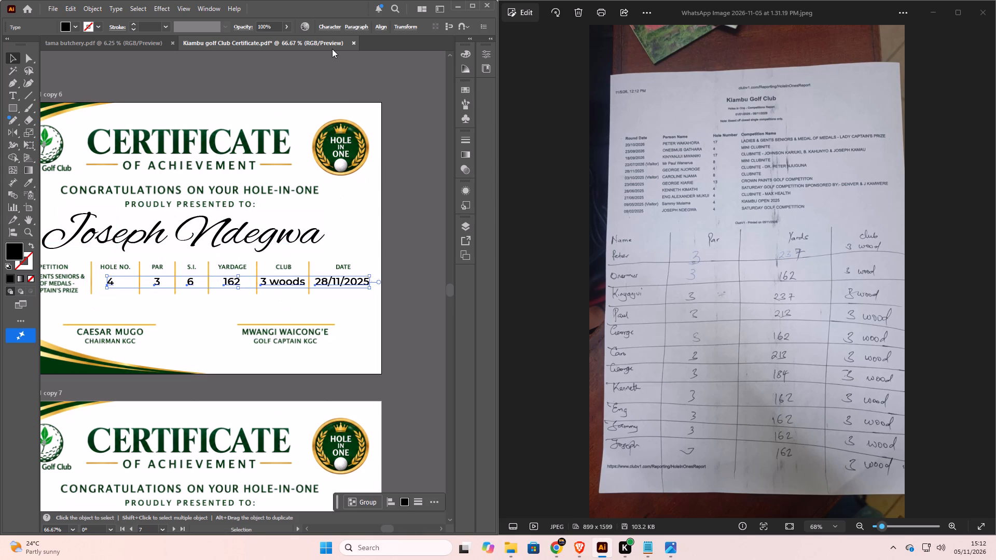
# Set the date on the Artboard 1 copy 6 certificate to 08/02/2025 and leave text editing with nothing selected.
pyautogui.click(128, 226)
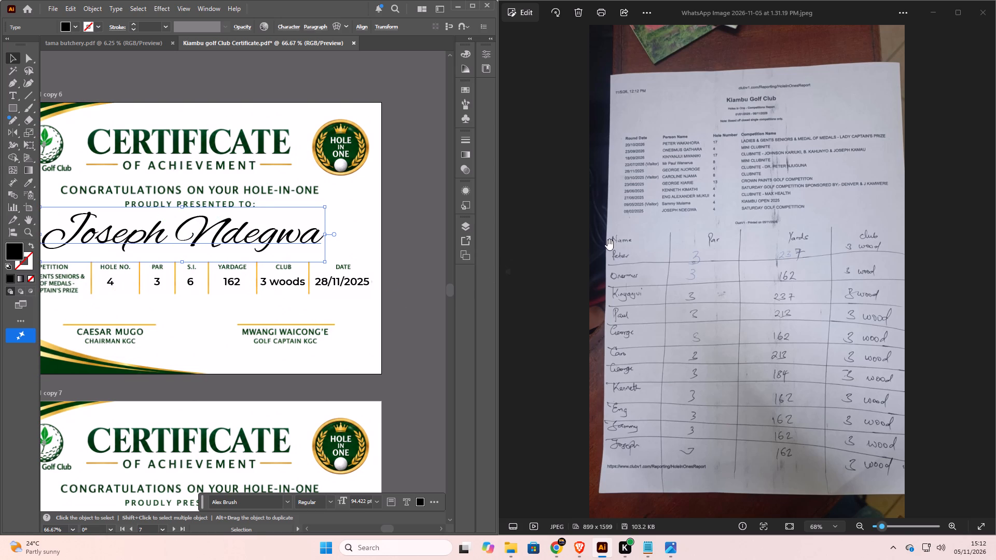
pyautogui.click(344, 283)
pyautogui.press('t')
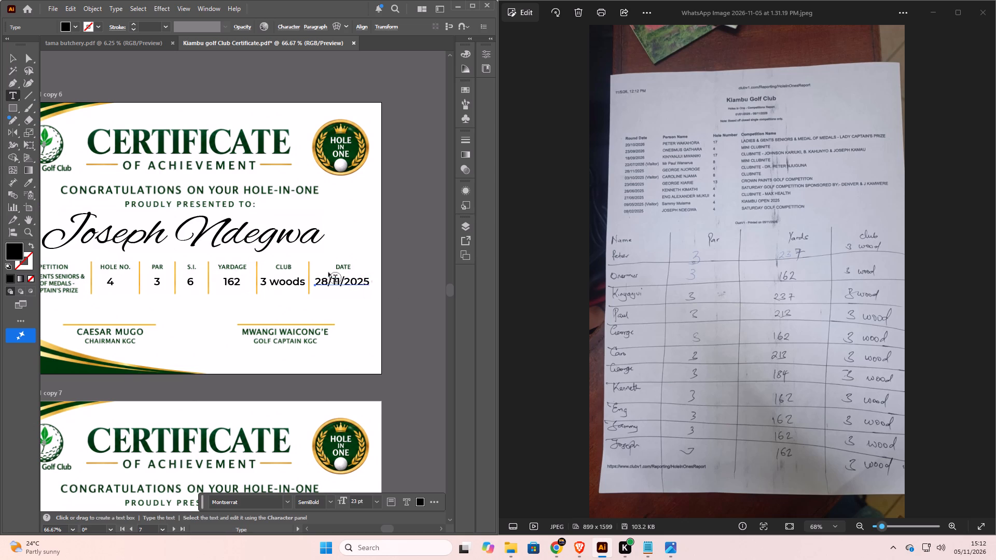
pyautogui.doubleClick(321, 283)
pyautogui.click(321, 283)
pyautogui.doubleClick(321, 283)
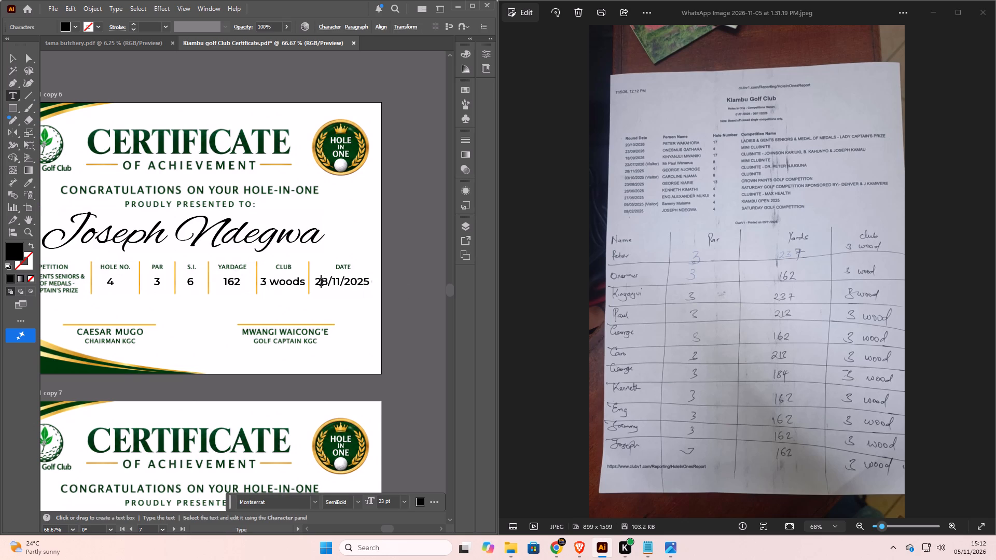
pyautogui.write('02')
pyautogui.press('BackSpace')
pyautogui.write('8/02/2025')
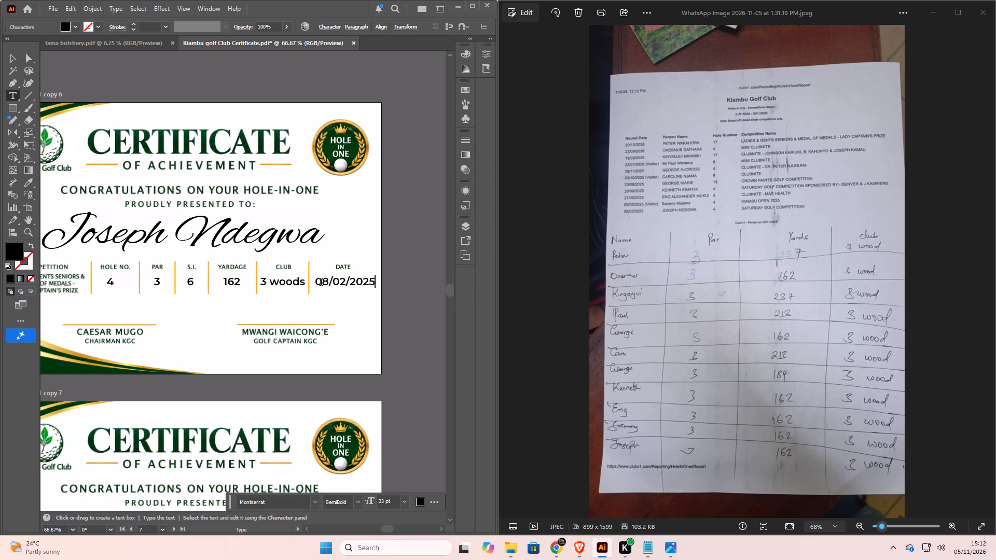
pyautogui.click(9, 63)
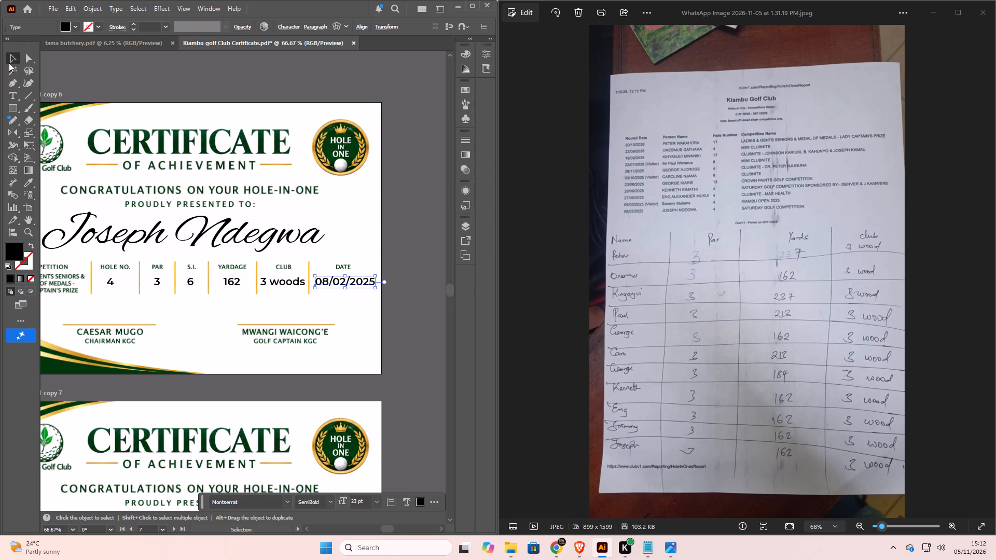
pyautogui.click(422, 219)
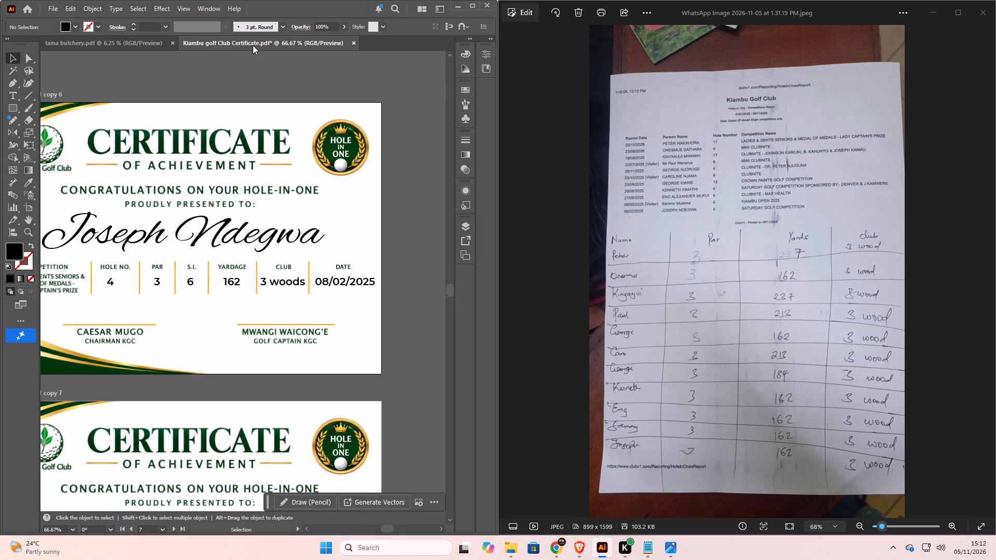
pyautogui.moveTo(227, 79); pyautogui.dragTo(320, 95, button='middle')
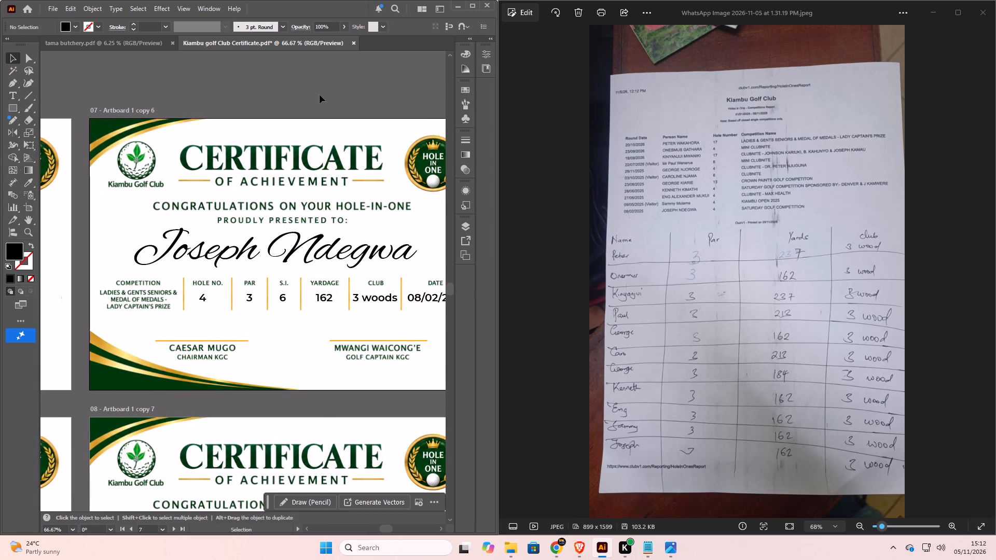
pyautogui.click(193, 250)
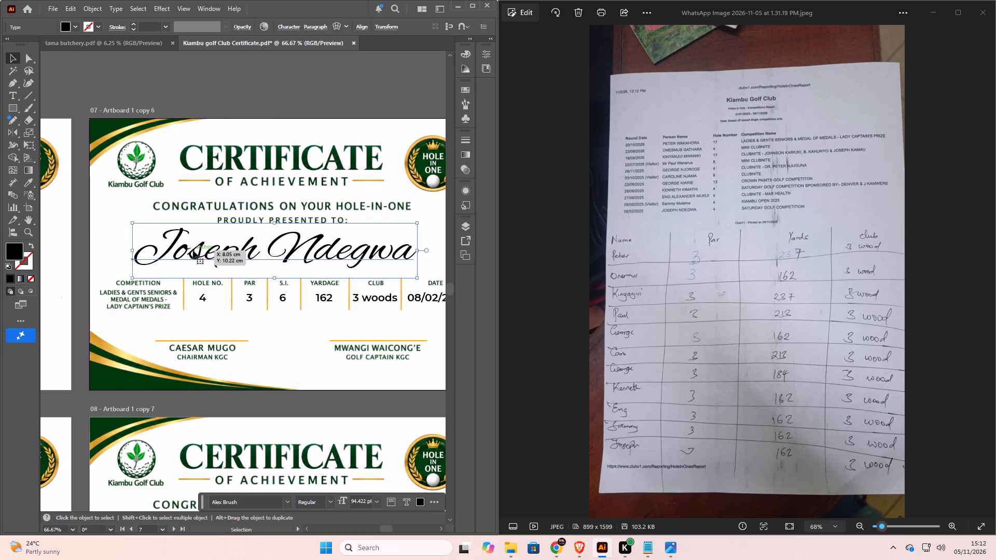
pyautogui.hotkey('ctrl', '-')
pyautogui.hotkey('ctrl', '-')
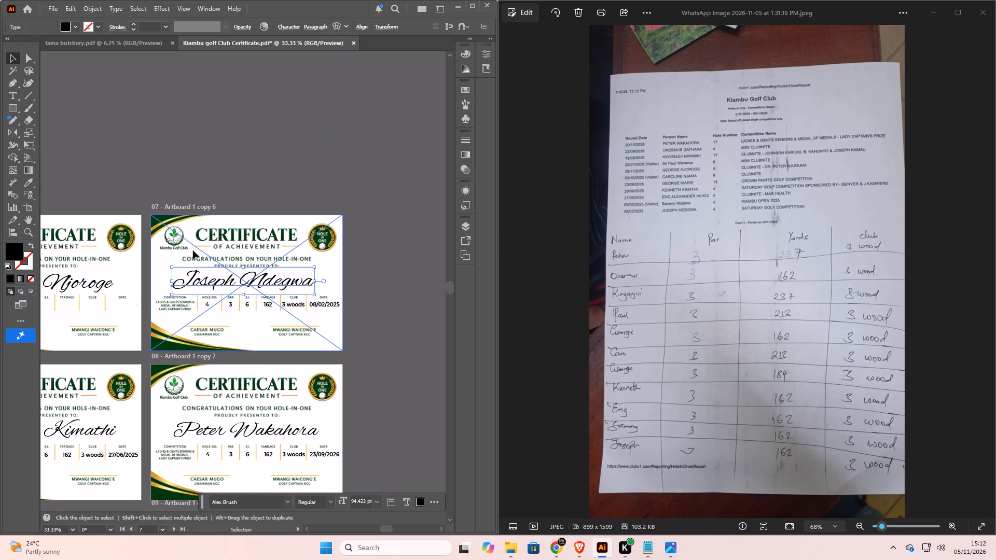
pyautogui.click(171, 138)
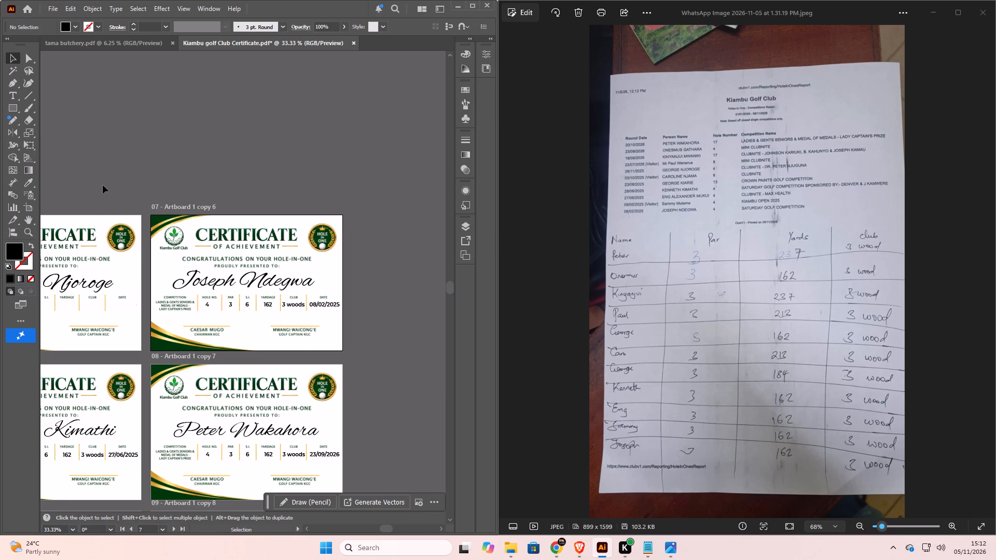
# Look over the certificates across all artboards for missing or surplus ones, and maximize the document window.
pyautogui.moveTo(103, 185); pyautogui.dragTo(339, 128, button='middle')
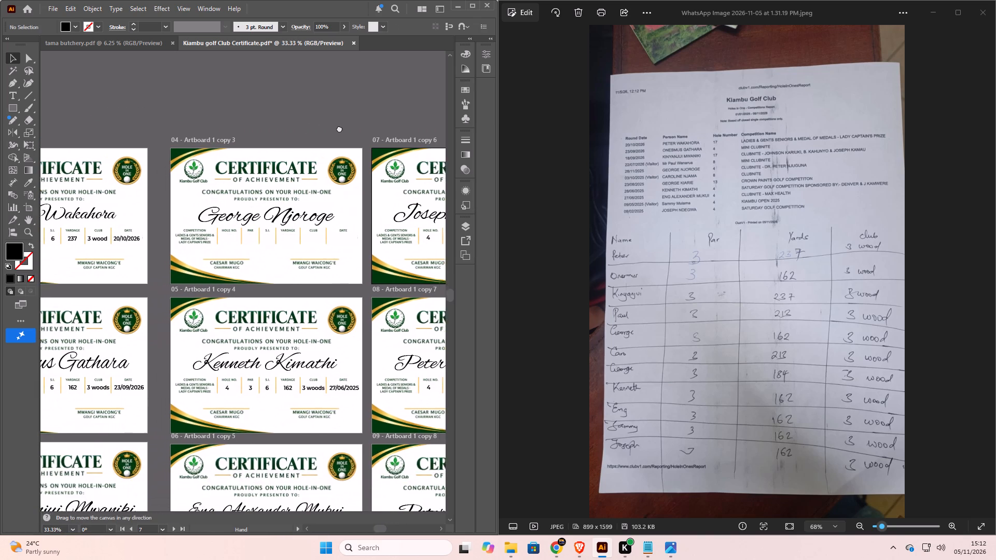
pyautogui.moveTo(339, 128); pyautogui.dragTo(301, 175, button='middle')
pyautogui.moveTo(138, 133); pyautogui.dragTo(194, 162, button='middle')
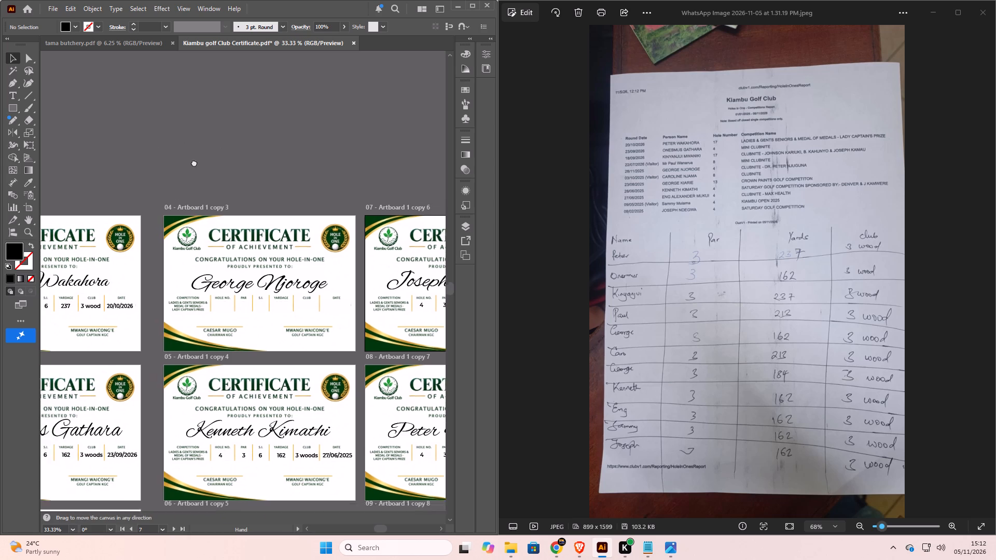
pyautogui.moveTo(194, 162); pyautogui.dragTo(335, 186, button='middle')
pyautogui.scroll(-8, 335, 183)
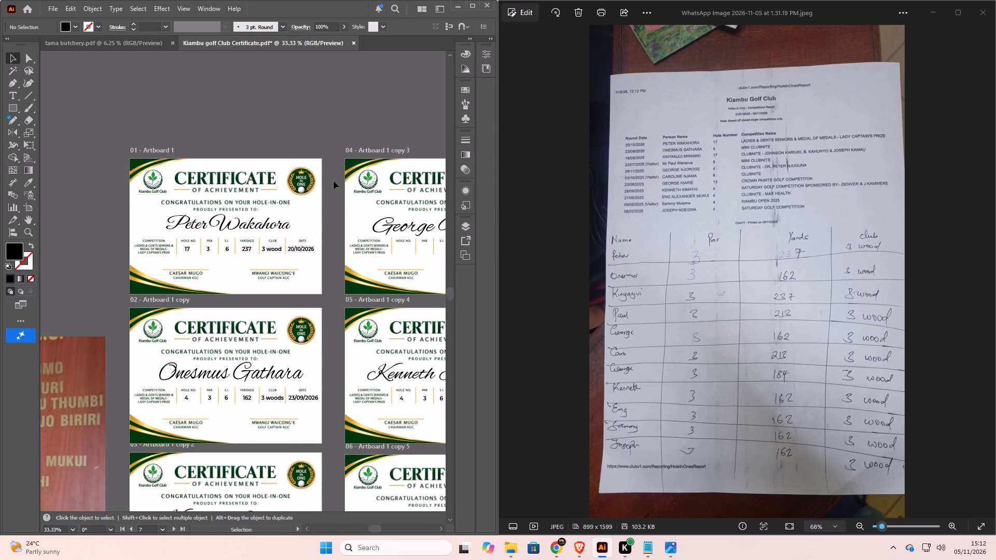
pyautogui.moveTo(327, 123); pyautogui.dragTo(294, 127, button='middle')
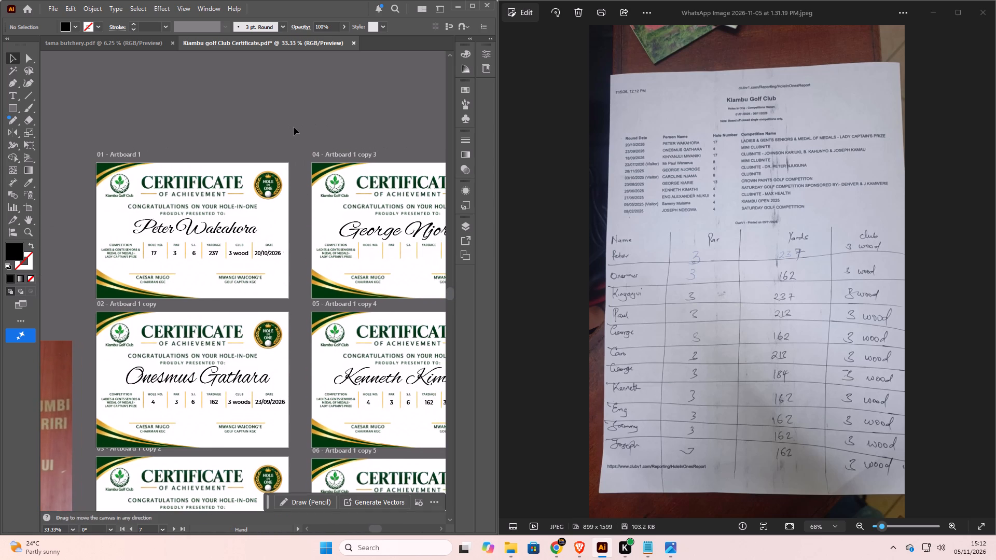
pyautogui.moveTo(357, 109); pyautogui.dragTo(256, 104, button='middle')
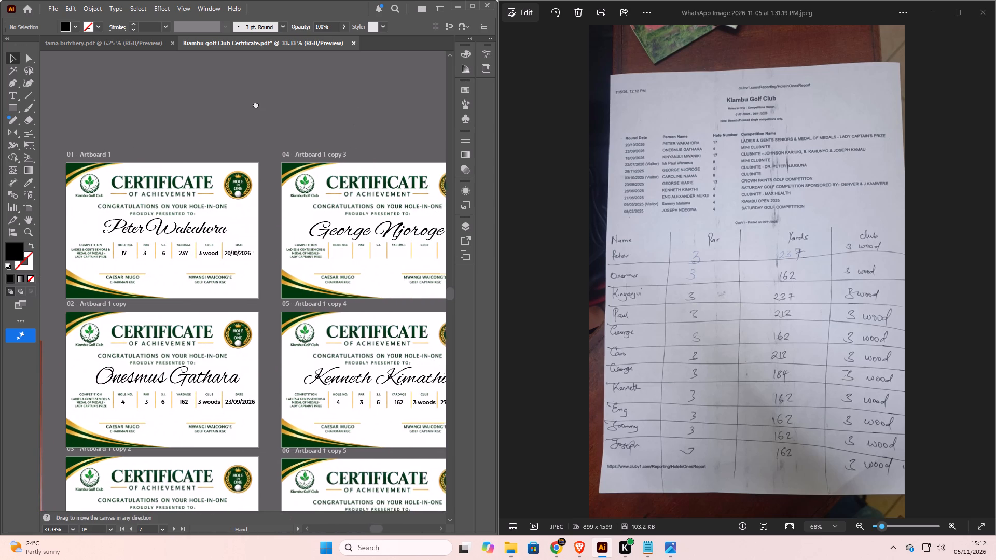
pyautogui.moveTo(256, 104); pyautogui.dragTo(179, 88, button='middle')
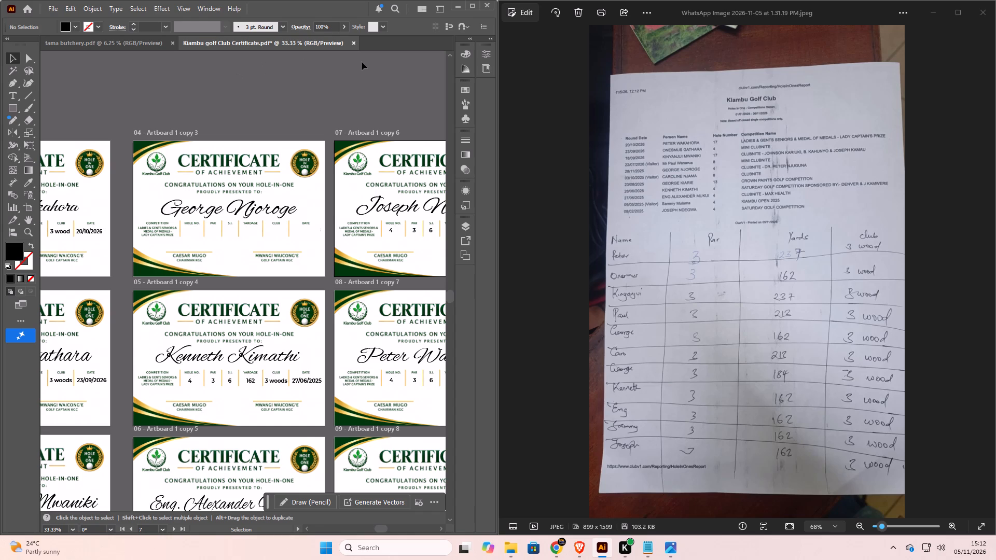
pyautogui.click(474, 9)
pyautogui.scroll(-9, 509, 290)
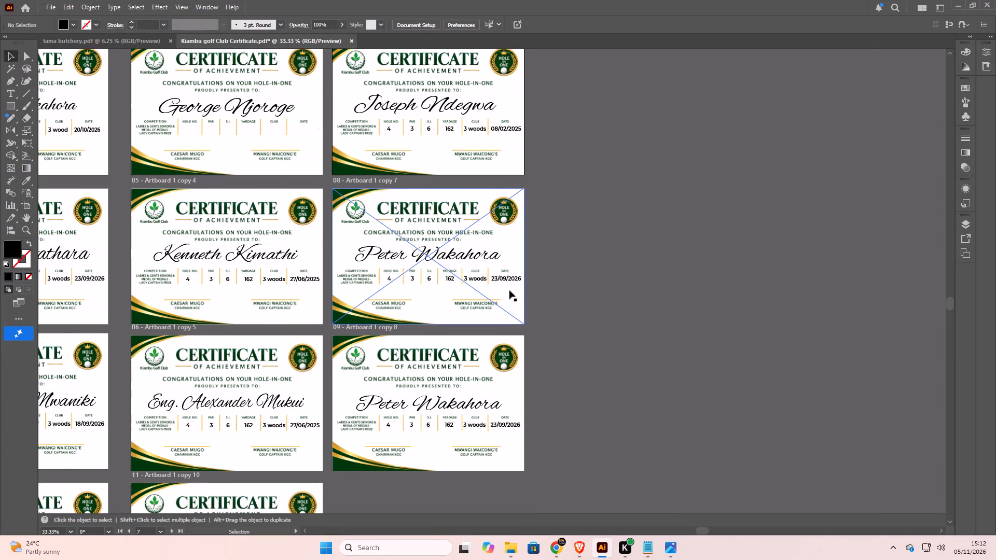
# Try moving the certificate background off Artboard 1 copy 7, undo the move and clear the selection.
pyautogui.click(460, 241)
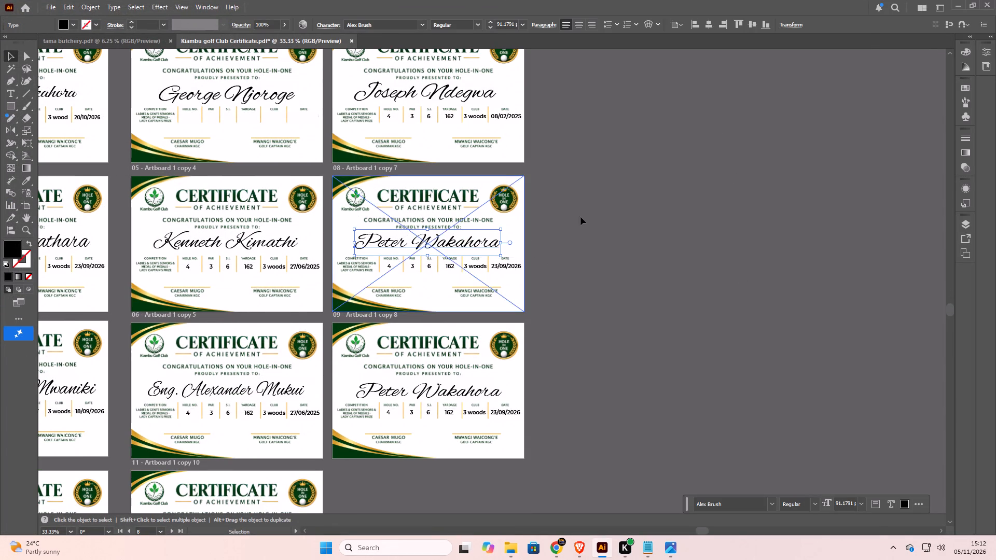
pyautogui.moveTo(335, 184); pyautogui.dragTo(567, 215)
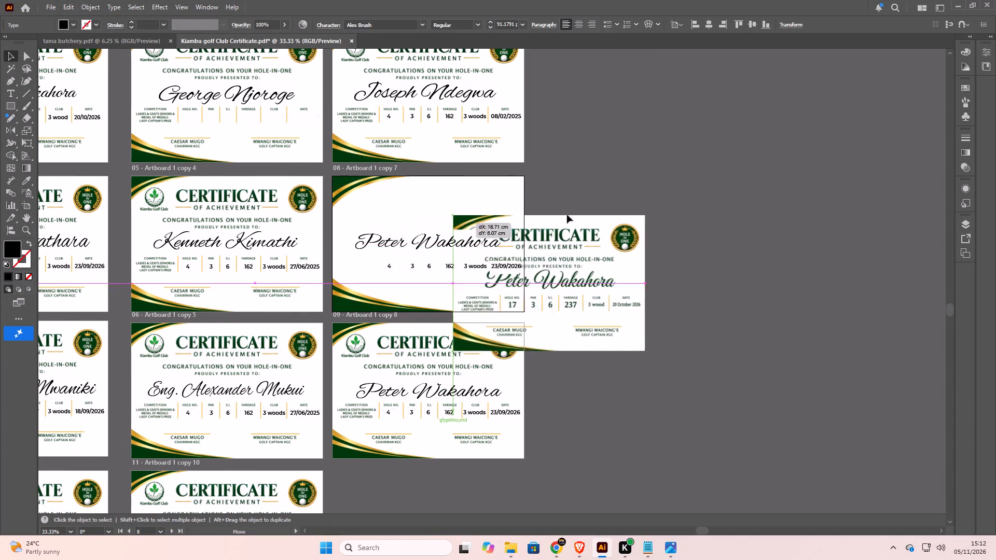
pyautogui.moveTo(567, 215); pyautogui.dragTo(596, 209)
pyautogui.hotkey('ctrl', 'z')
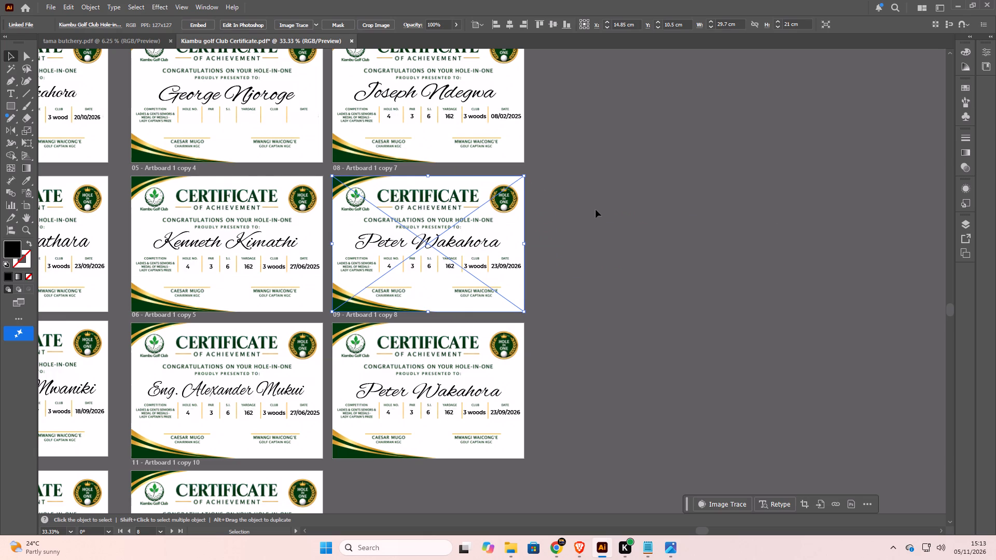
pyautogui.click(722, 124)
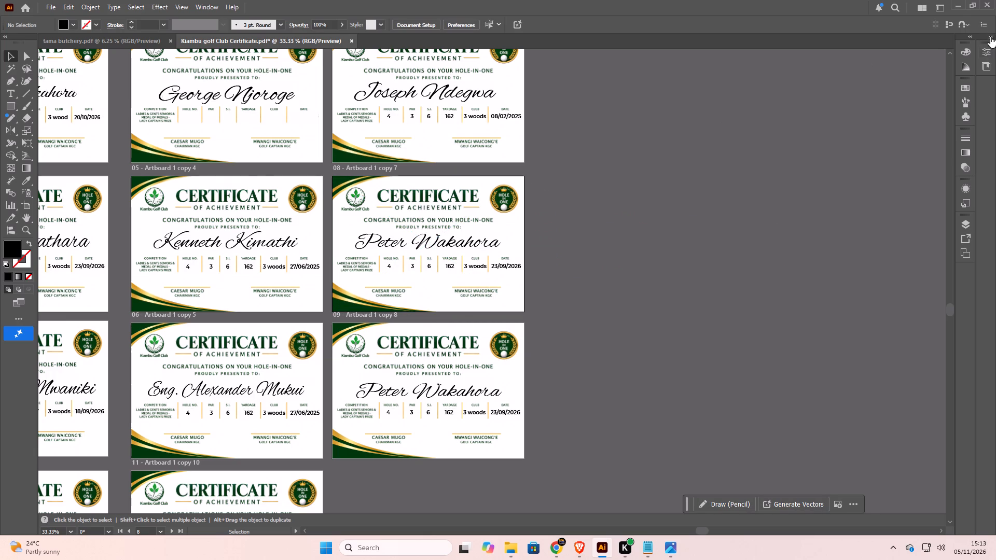
# Delete the surplus artboard Artboard 1 copy 7 in artboard editing mode.
pyautogui.click(990, 37)
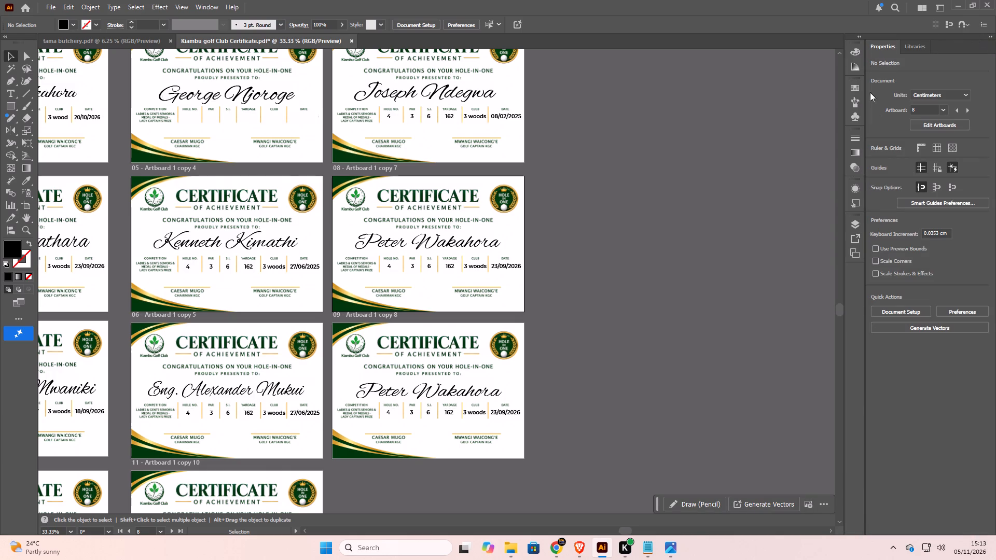
pyautogui.click(934, 124)
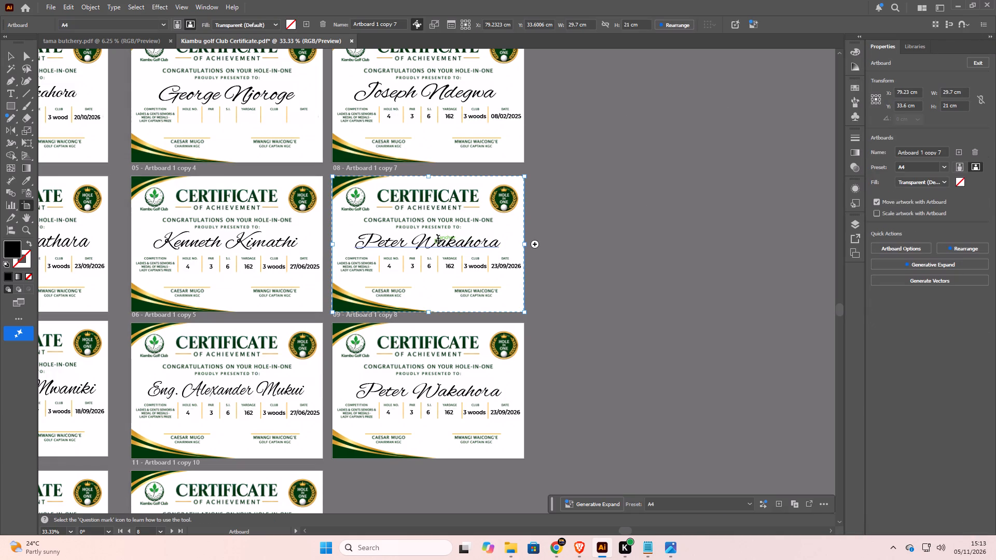
pyautogui.press('Delete')
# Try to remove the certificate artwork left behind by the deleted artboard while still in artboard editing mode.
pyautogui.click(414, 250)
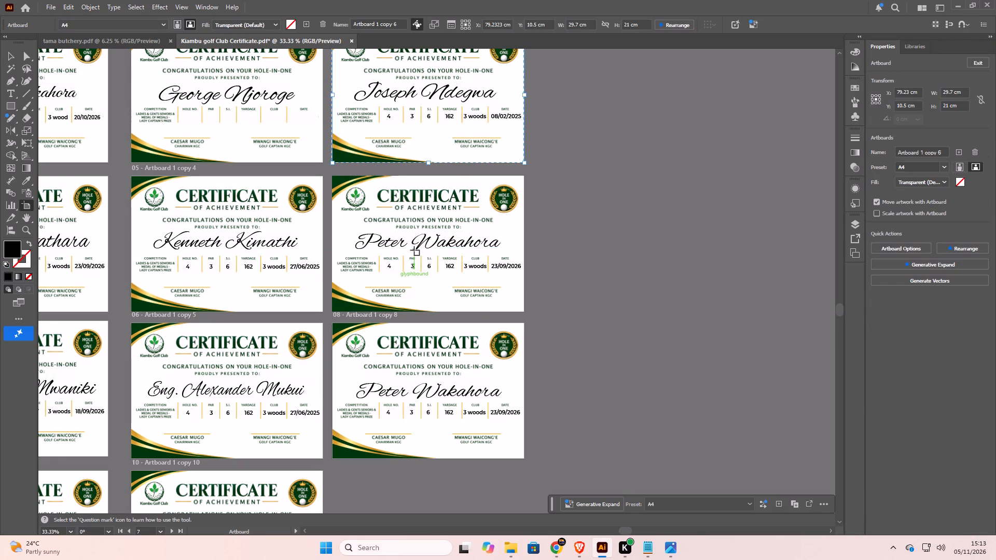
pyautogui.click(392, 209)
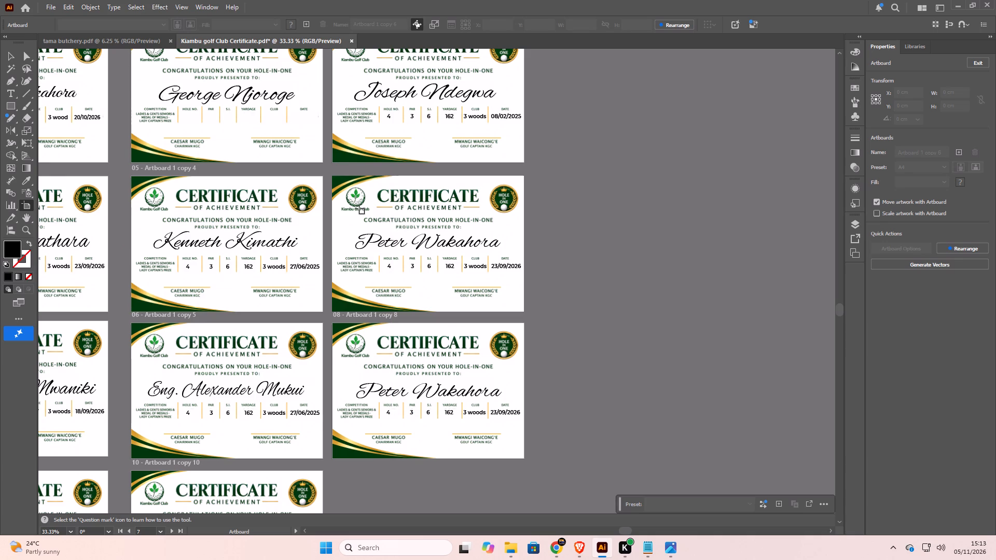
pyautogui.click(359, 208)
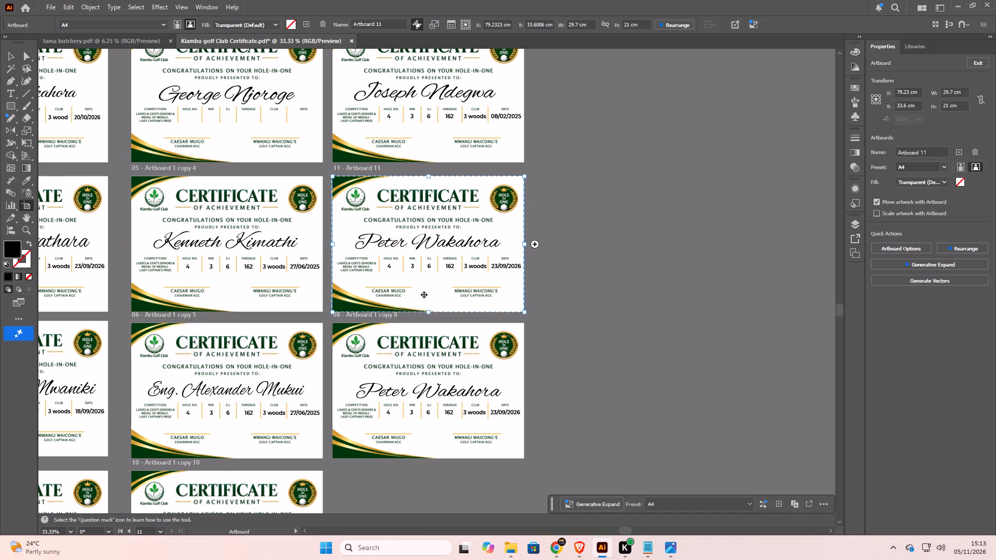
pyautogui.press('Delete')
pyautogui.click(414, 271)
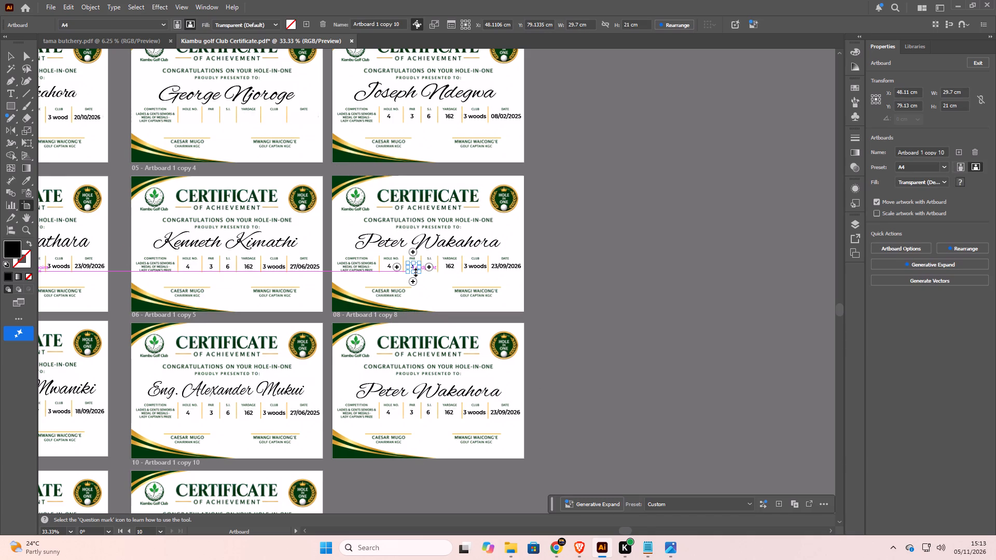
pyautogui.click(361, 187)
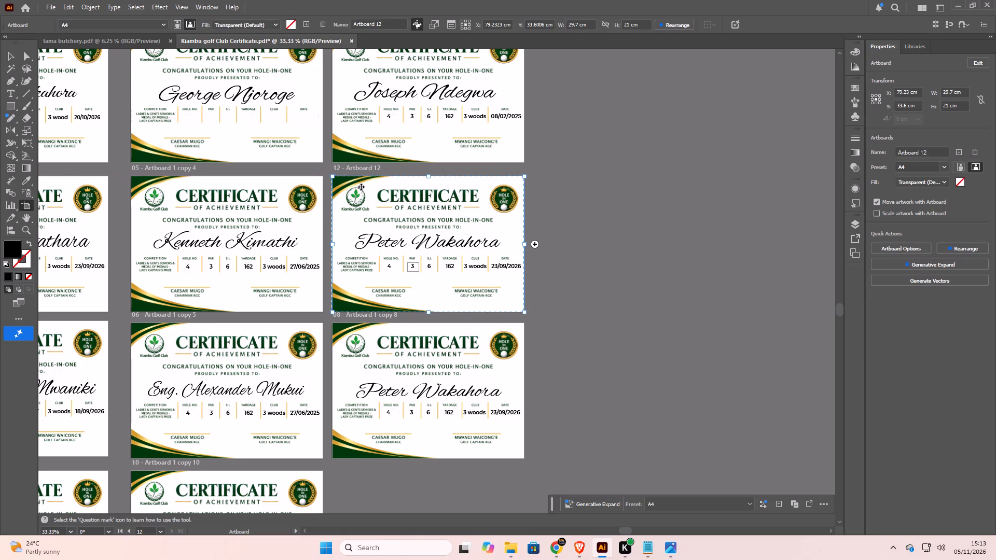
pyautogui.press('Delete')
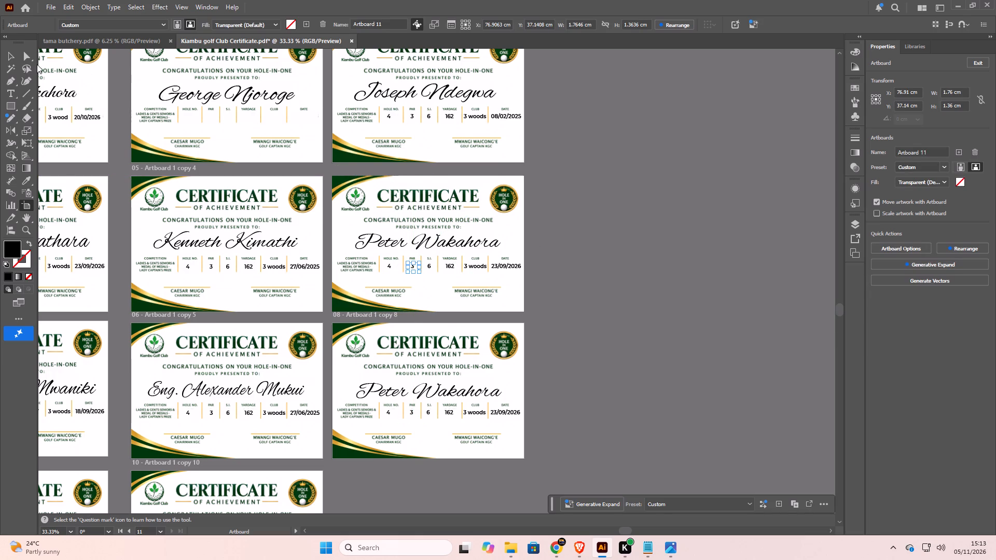
# Leave artboard editing and delete the leftover certificate background images, recipient name and values below the Artboard 1 copy 6 certificate.
pyautogui.click(16, 54)
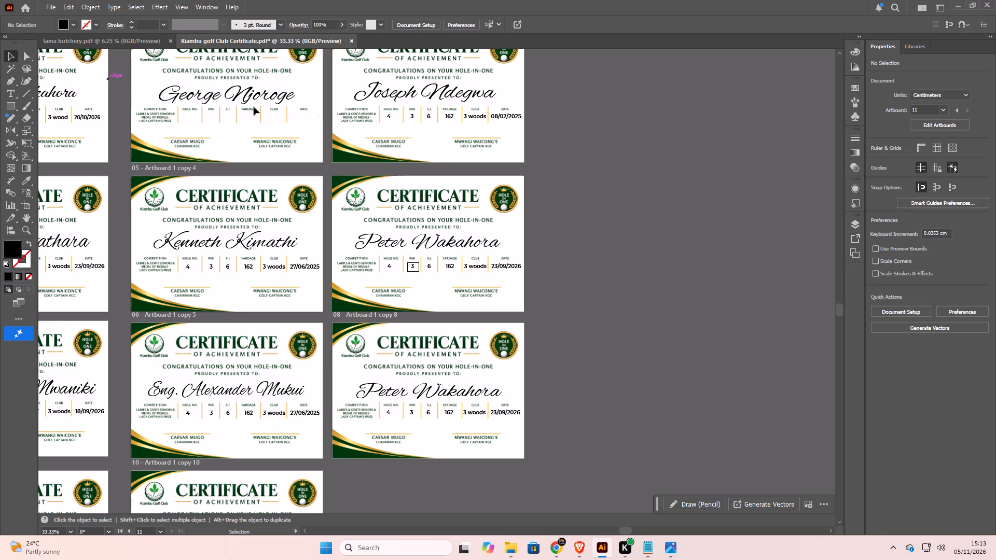
pyautogui.click(437, 211)
pyautogui.press('Delete')
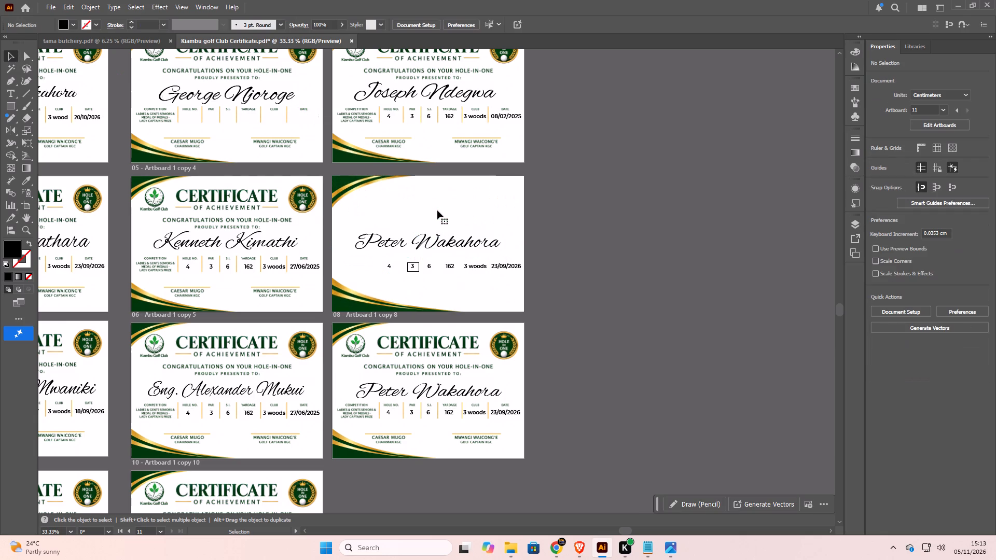
pyautogui.click(344, 175)
pyautogui.press('Delete')
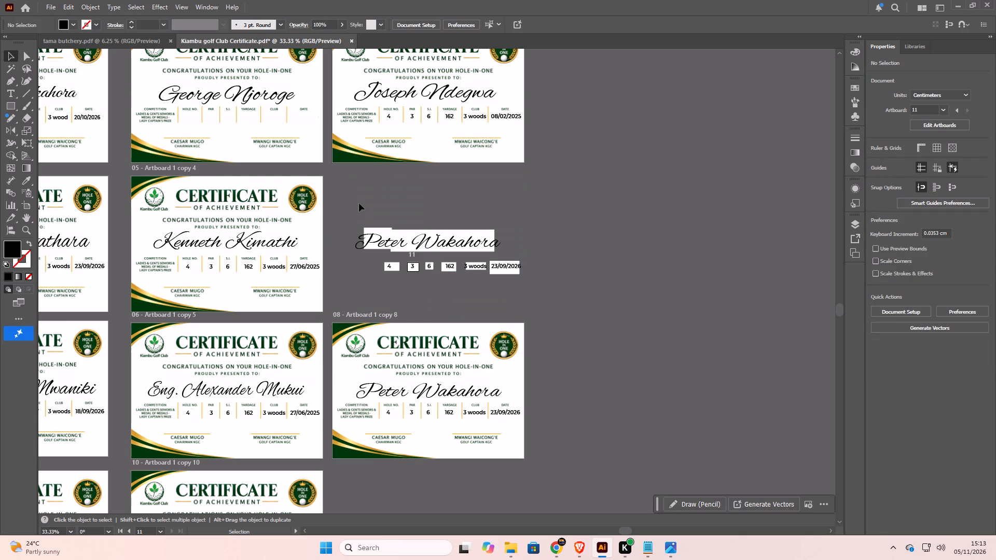
pyautogui.moveTo(341, 186); pyautogui.dragTo(512, 295)
pyautogui.press('Delete')
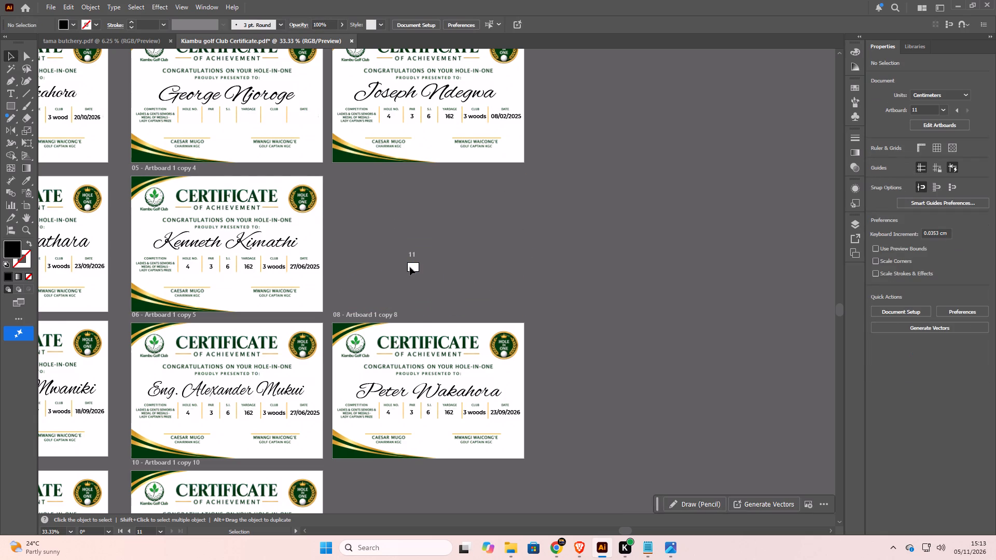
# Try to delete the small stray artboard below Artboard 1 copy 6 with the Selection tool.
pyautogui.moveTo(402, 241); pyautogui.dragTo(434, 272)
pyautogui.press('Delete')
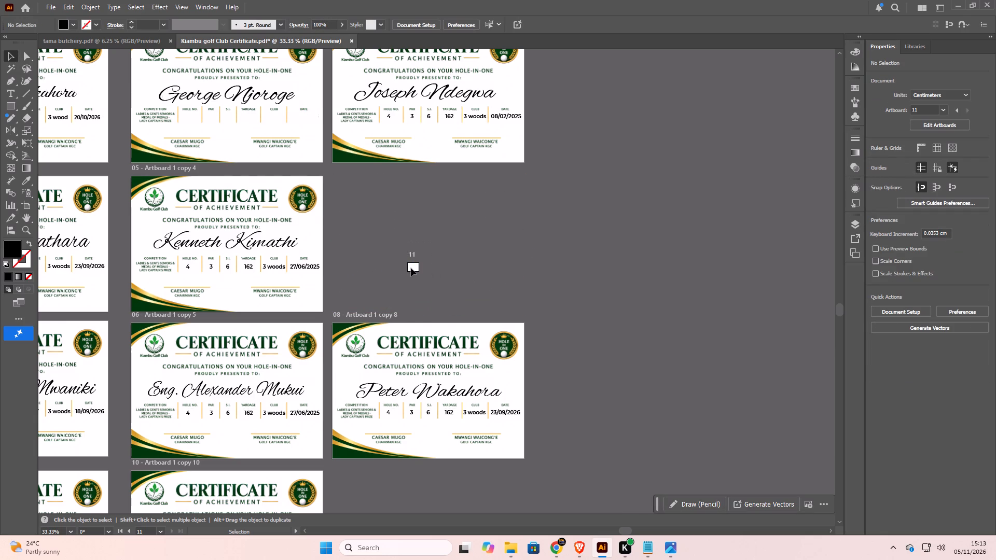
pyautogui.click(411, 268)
# Clear Artboard 1 copy 8 by deleting its certificate background images, recipient name and row of values.
pyautogui.click(366, 385)
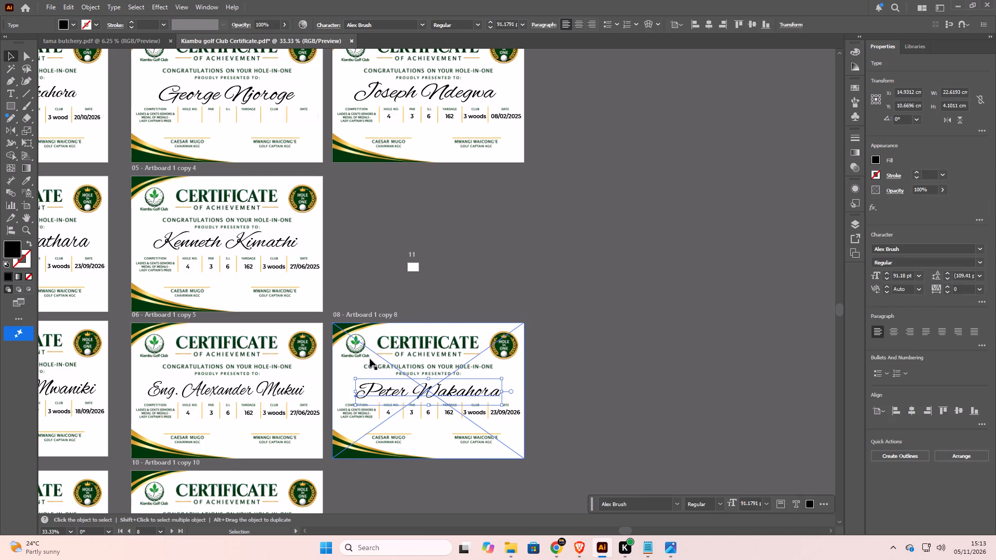
pyautogui.click(370, 359)
pyautogui.press('Delete')
pyautogui.click(387, 371)
pyautogui.press('Delete')
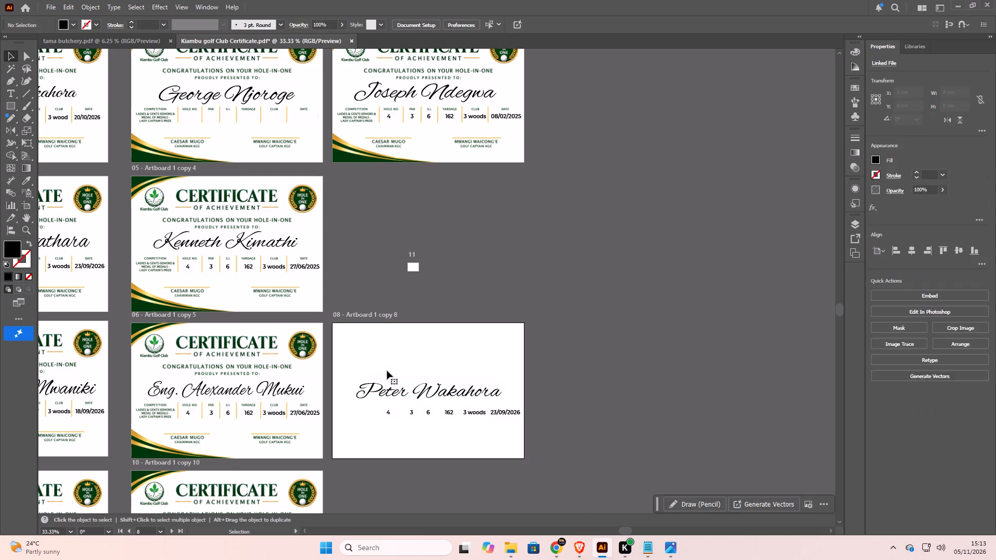
pyautogui.click(369, 358)
pyautogui.moveTo(366, 368); pyautogui.dragTo(527, 429)
pyautogui.press('Delete')
pyautogui.click(374, 366)
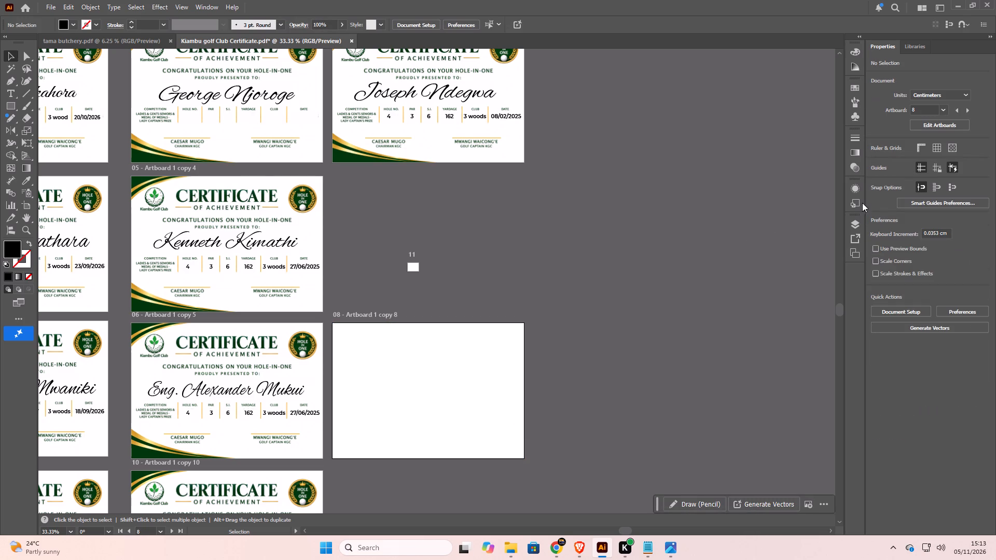
# Delete the emptied artboard Artboard 1 copy 8 in artboard editing mode.
pyautogui.click(932, 125)
pyautogui.click(366, 400)
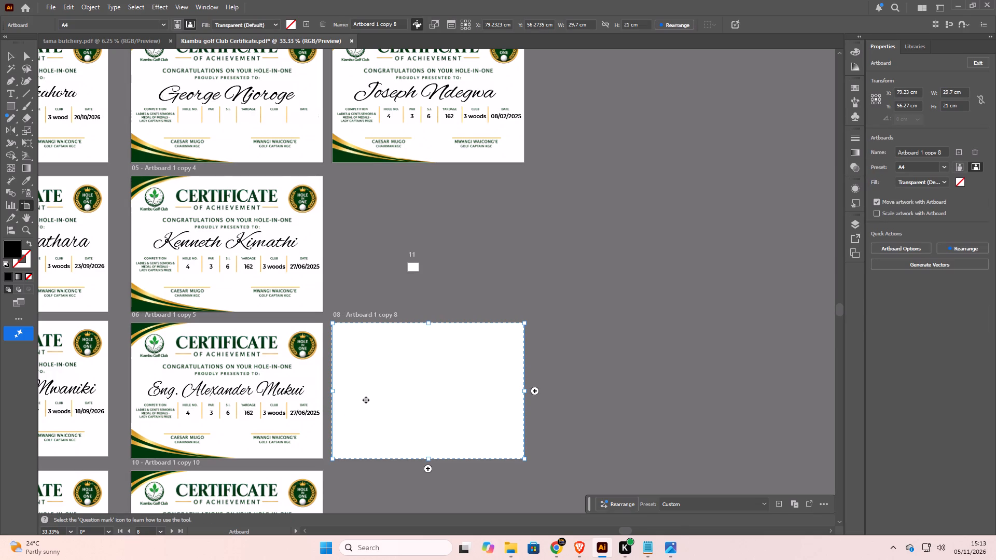
pyautogui.press('Delete')
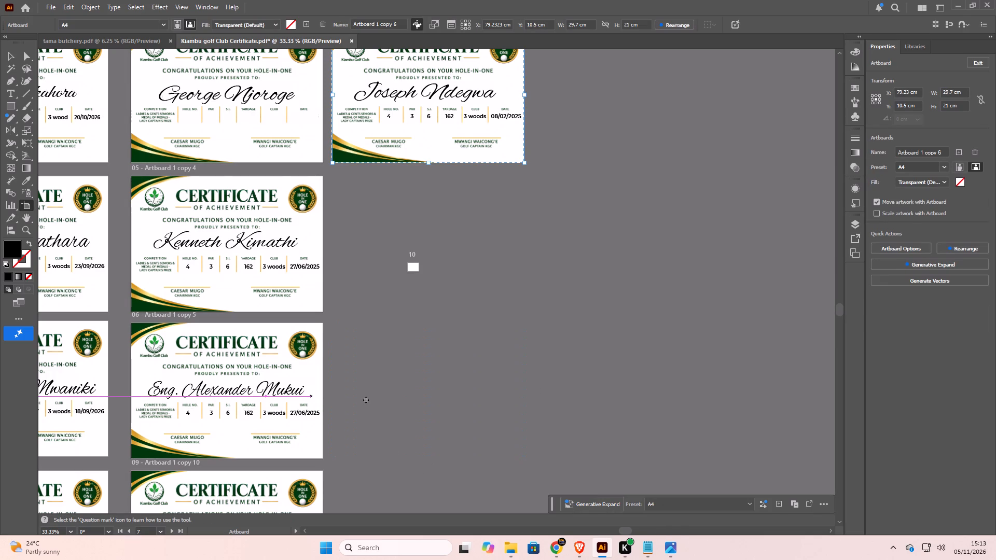
# Delete the small stray artboard Artboard 11 and leave artboard editing with nothing selected.
pyautogui.click(416, 268)
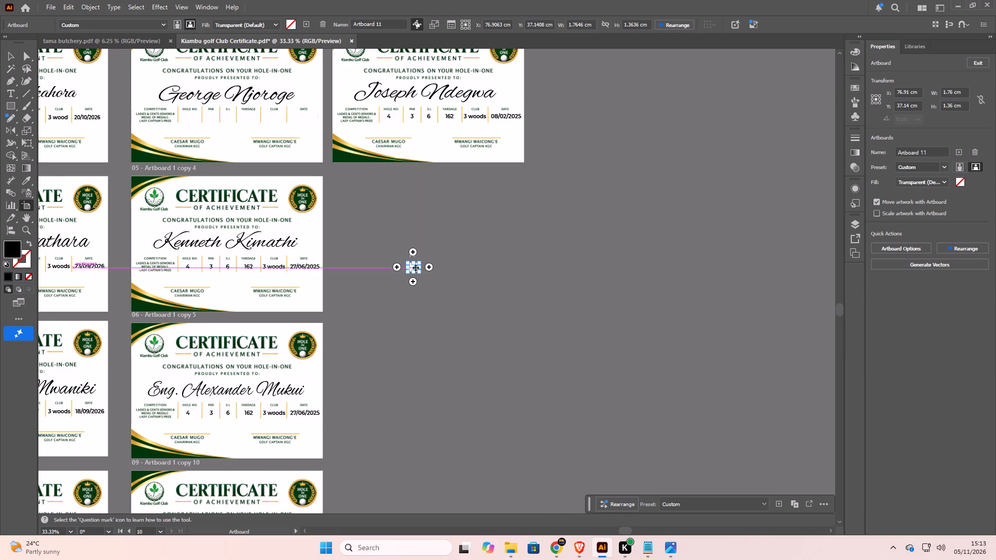
pyautogui.press('Delete')
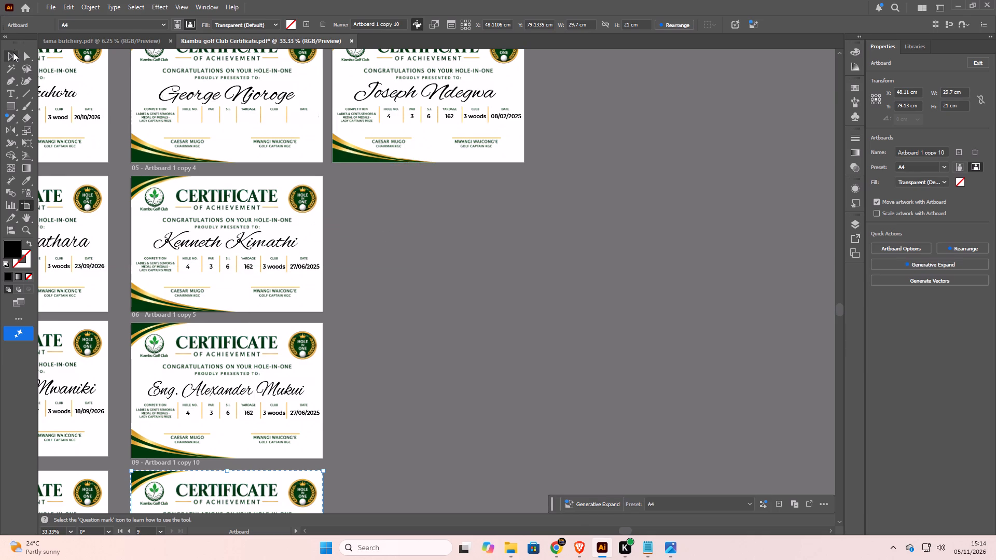
pyautogui.click(12, 54)
pyautogui.click(399, 151)
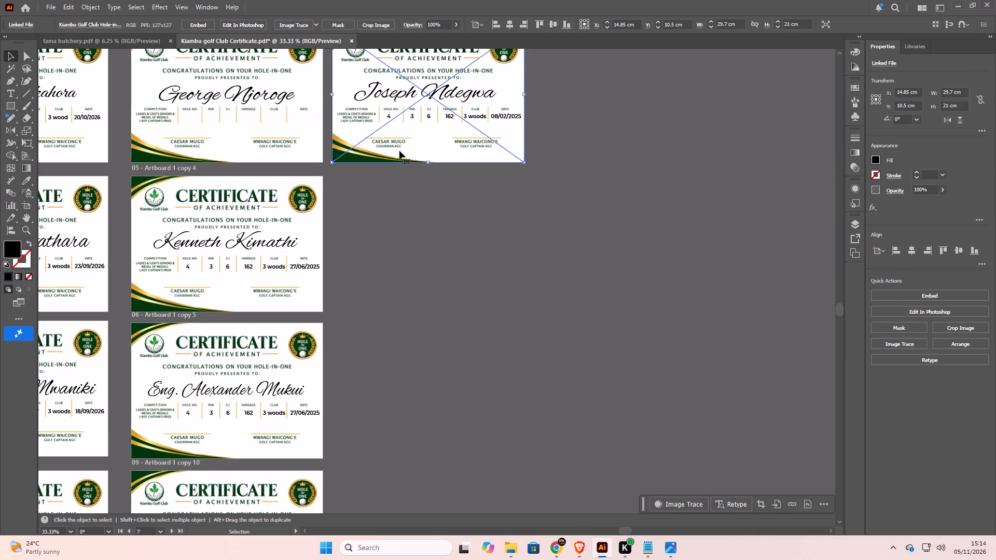
pyautogui.click(407, 207)
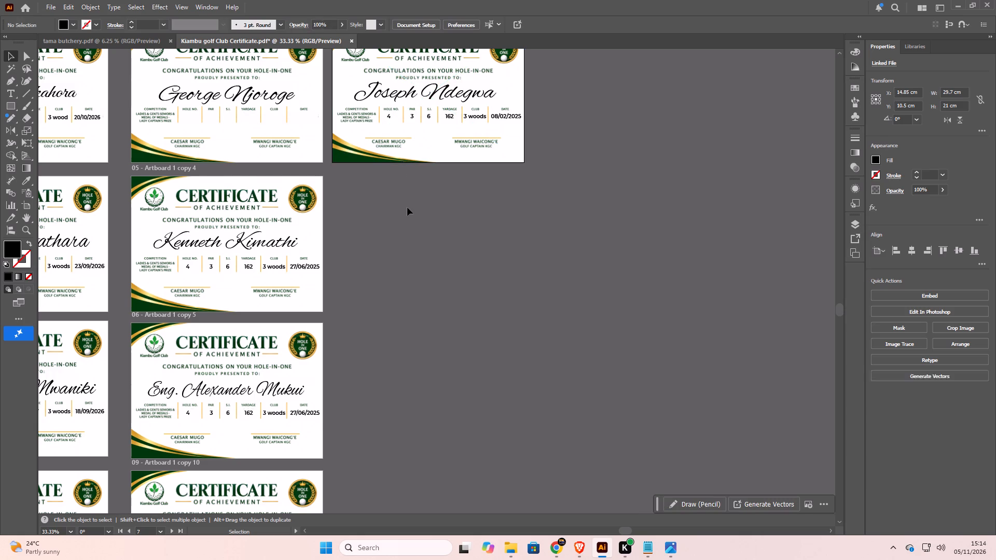
# Review the remaining hole-in-one certificates across the artboards, checking each one's recipient name and row of values.
pyautogui.moveTo(407, 207); pyautogui.dragTo(681, 252, button='middle')
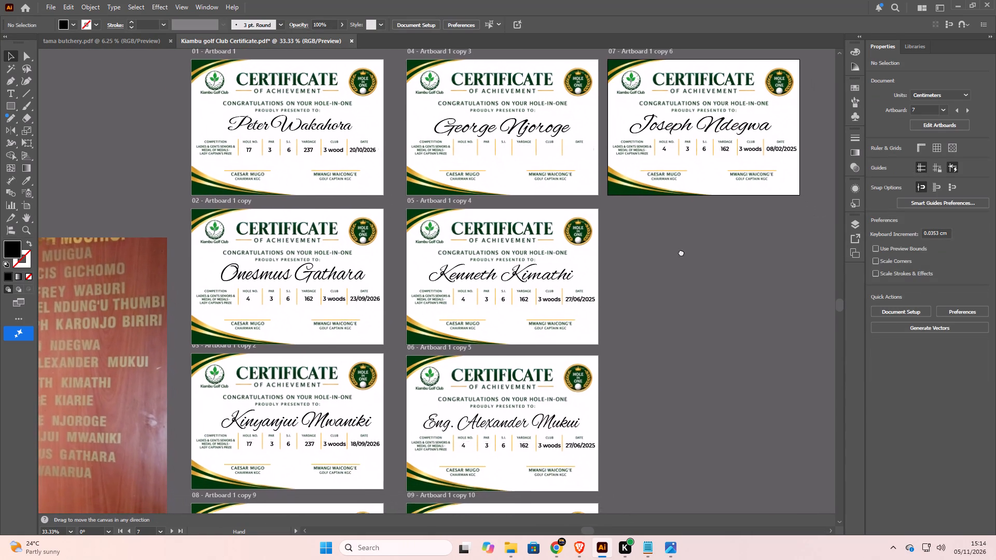
pyautogui.moveTo(681, 252); pyautogui.dragTo(667, 198, button='middle')
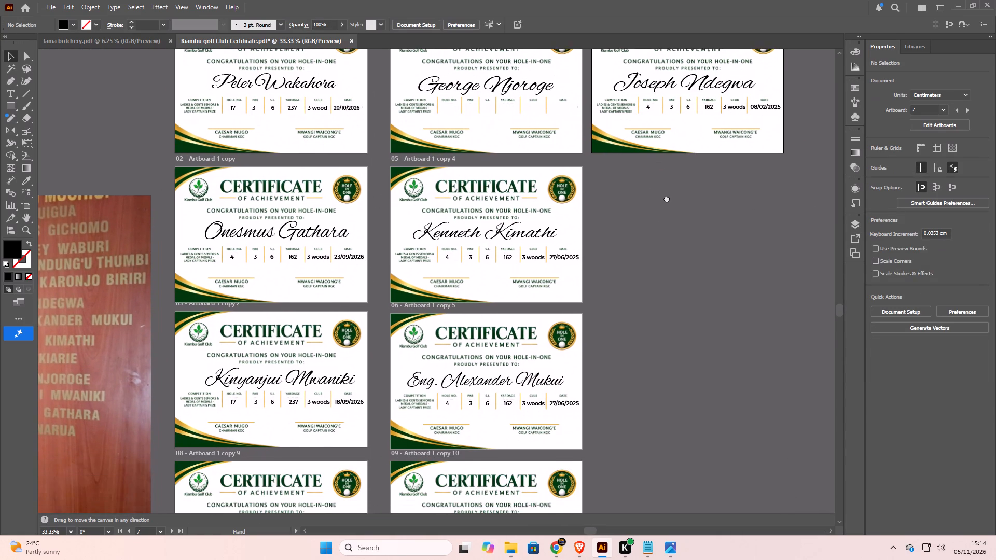
pyautogui.moveTo(667, 198); pyautogui.dragTo(672, 164, button='middle')
pyautogui.scroll(-5, 672, 164)
pyautogui.scroll(-4, 662, 217)
pyautogui.scroll(5, 662, 217)
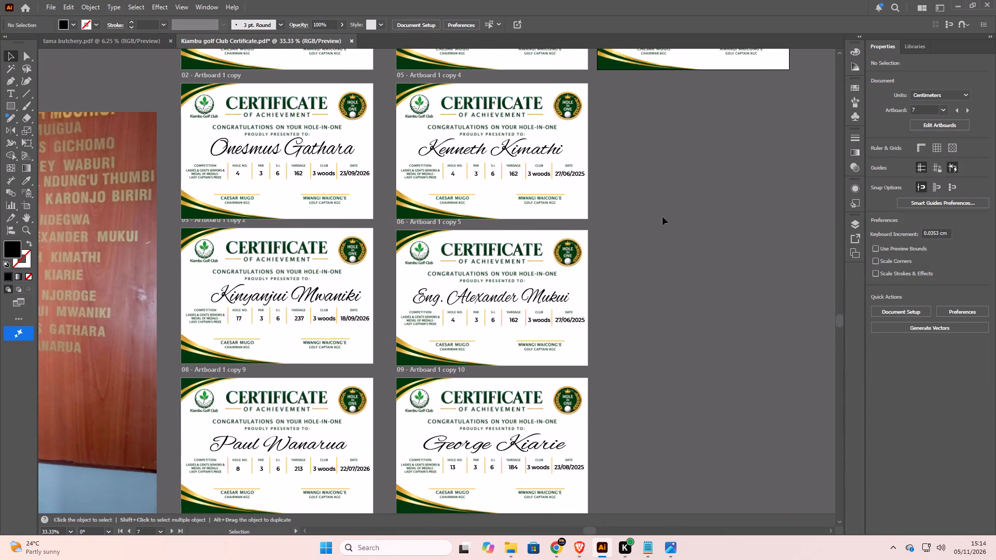
pyautogui.scroll(11, 662, 217)
pyautogui.scroll(-2, 662, 217)
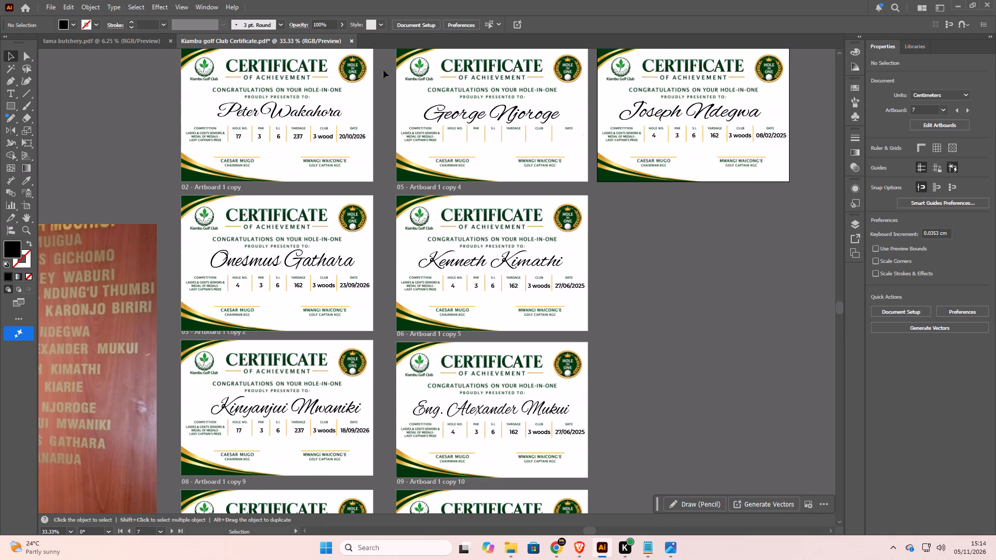
pyautogui.click(688, 310)
# Switch from Illustrator to the Brave browser window showing the Script overview conversation.
pyautogui.hotkey('alt', 'Tab')
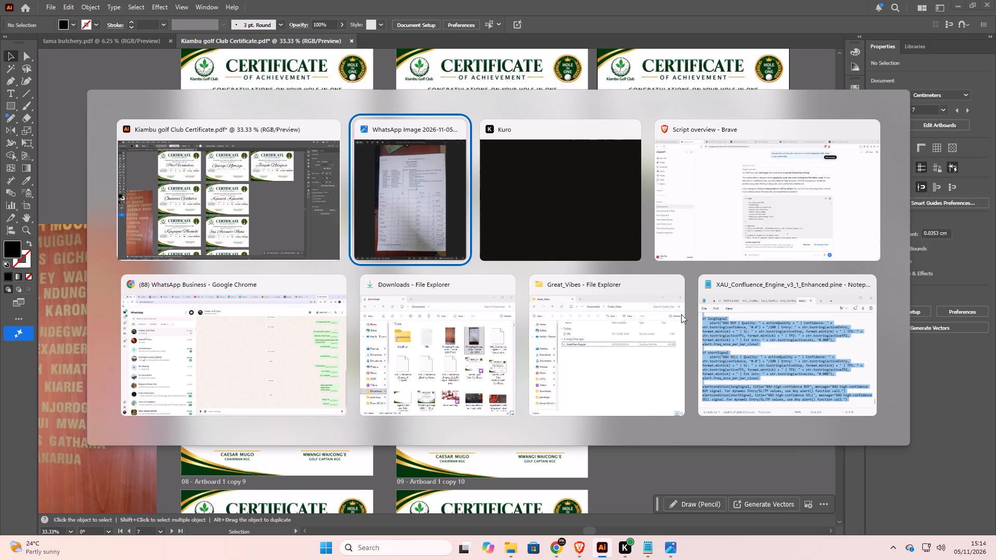
pyautogui.hotkey('alt', 'Tab')
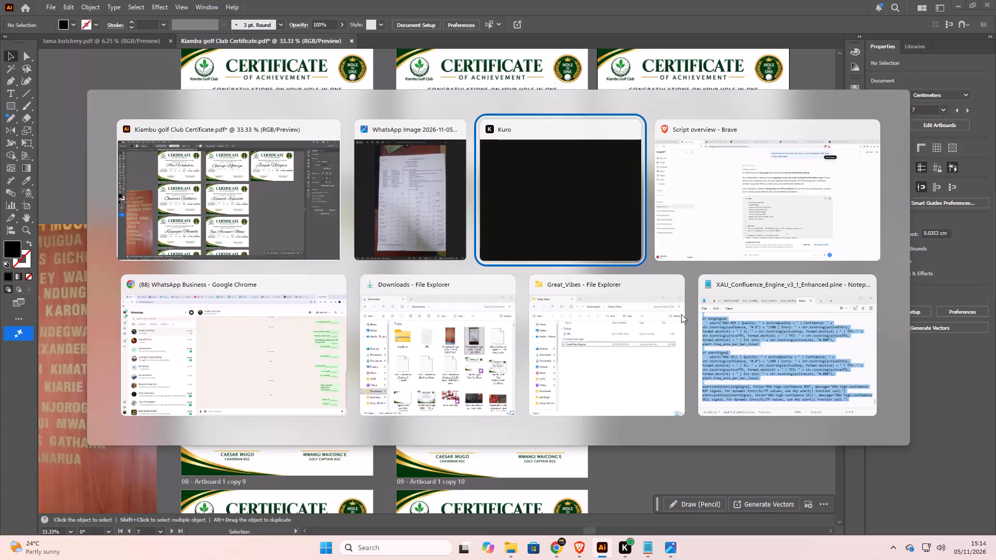
pyautogui.hotkey('alt', 'Tab')
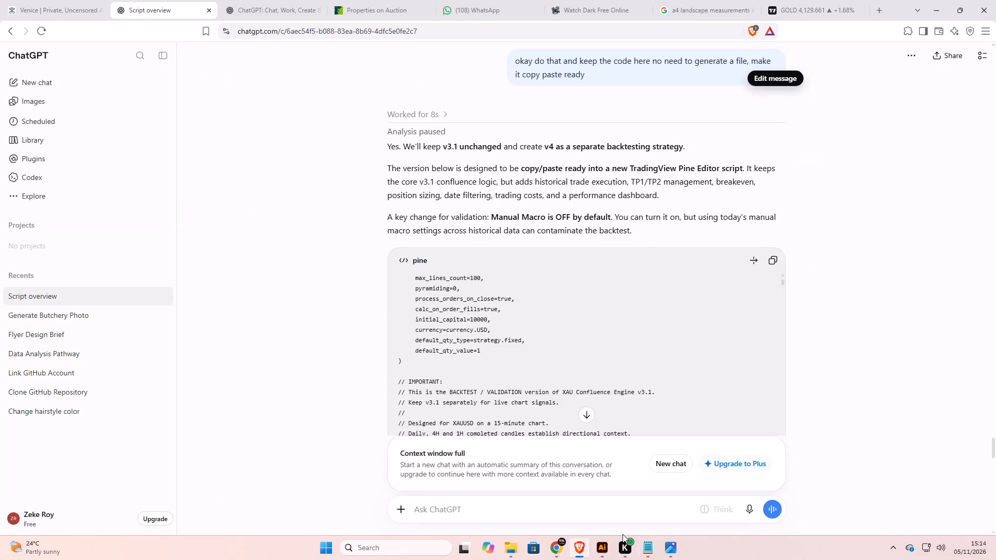